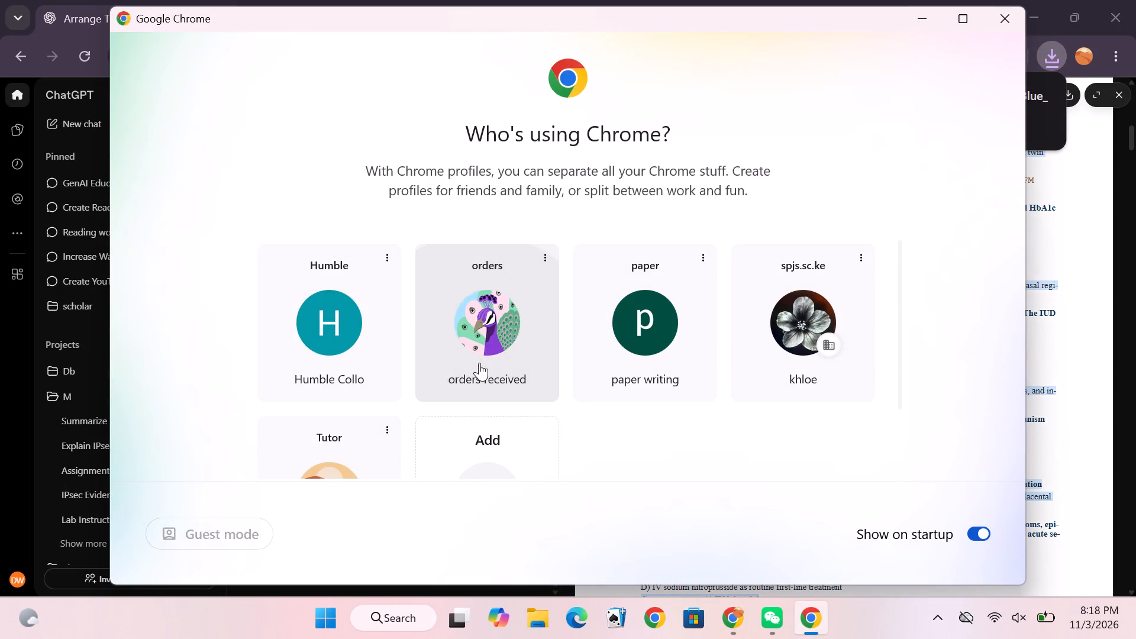
Open web.whatsapp.com in the new tab of the orders Chrome profile.
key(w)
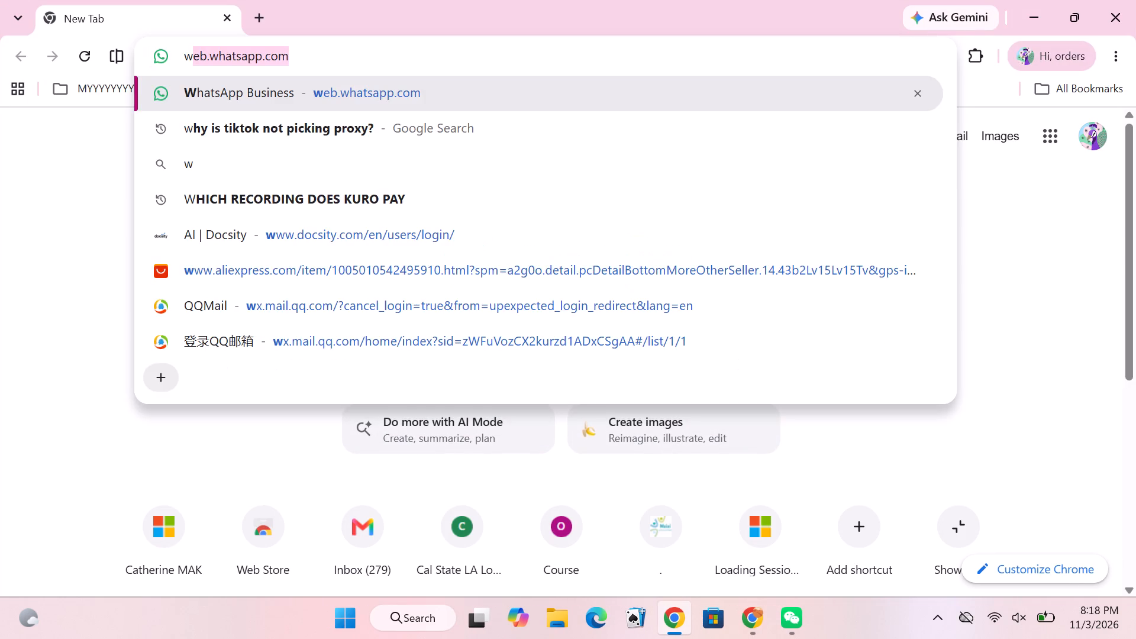
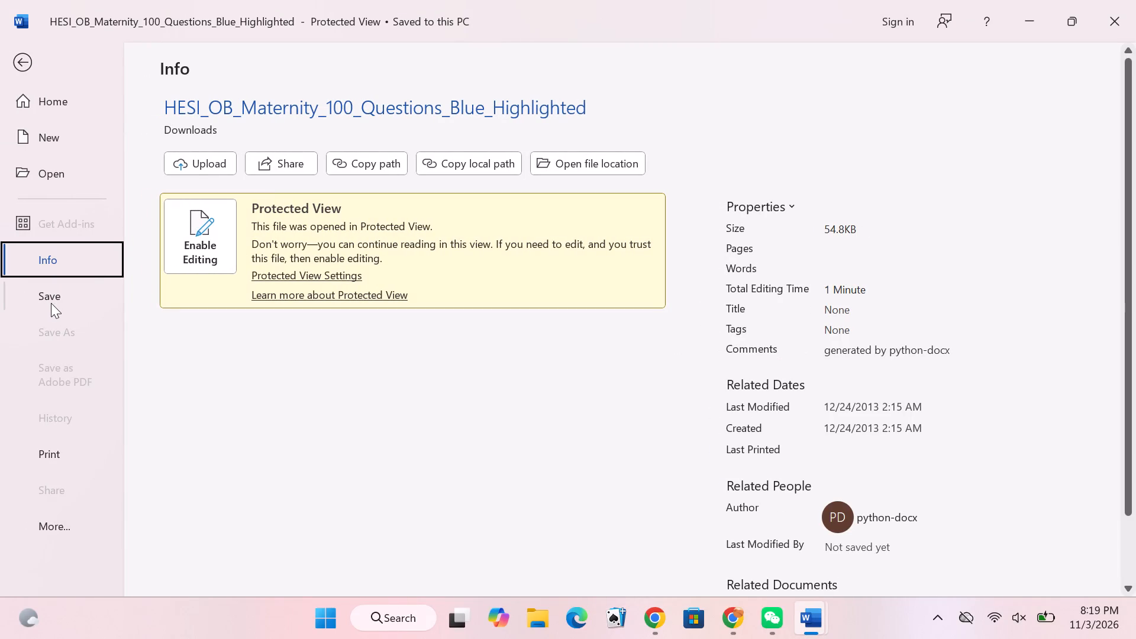
Start saving the downloaded HESI_OB_Maternity_100_Questions_Blue_Highlighted document and take it out of Protected View for editing.
click(51, 304)
click(511, 358)
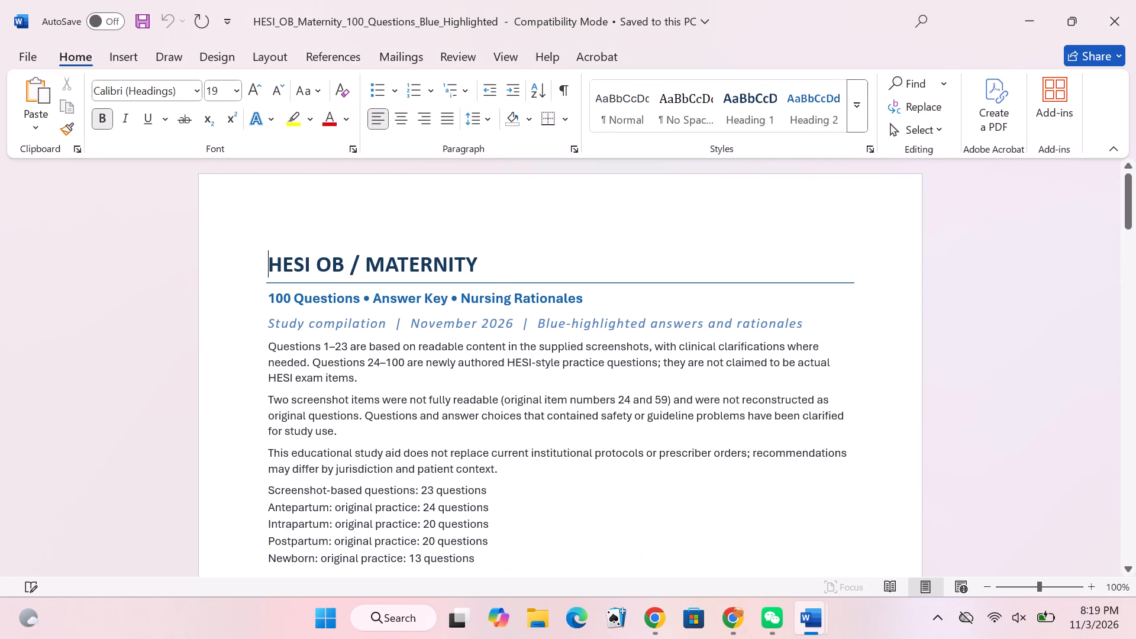
Save a copy of the document to the Desktop as a Word Document named "HESI OB Maternity Version".
click(29, 59)
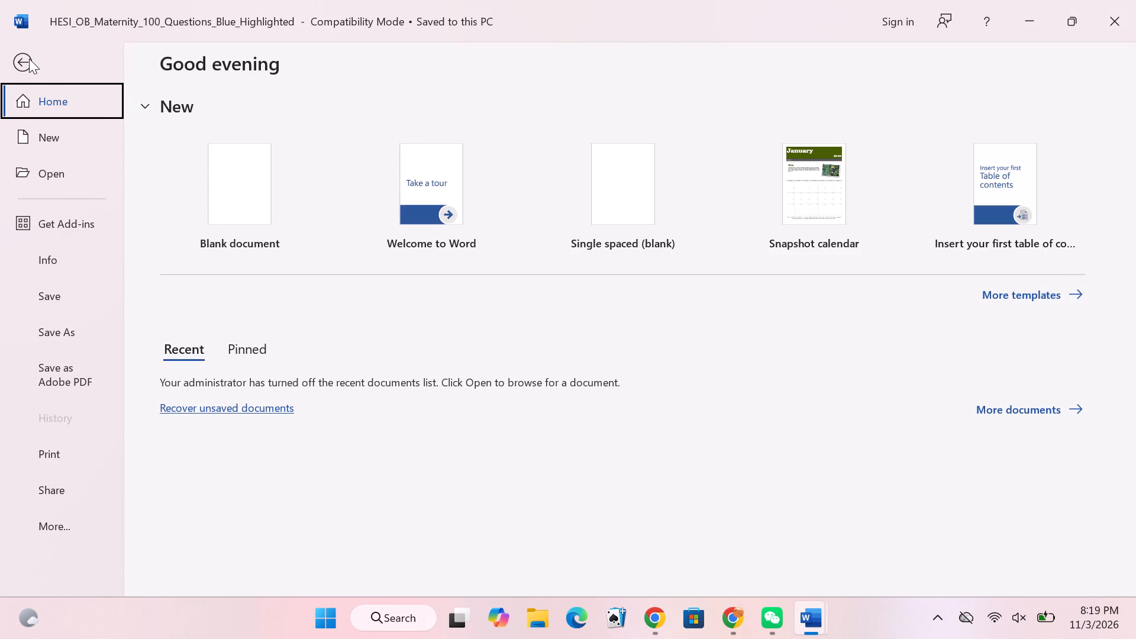
click(61, 331)
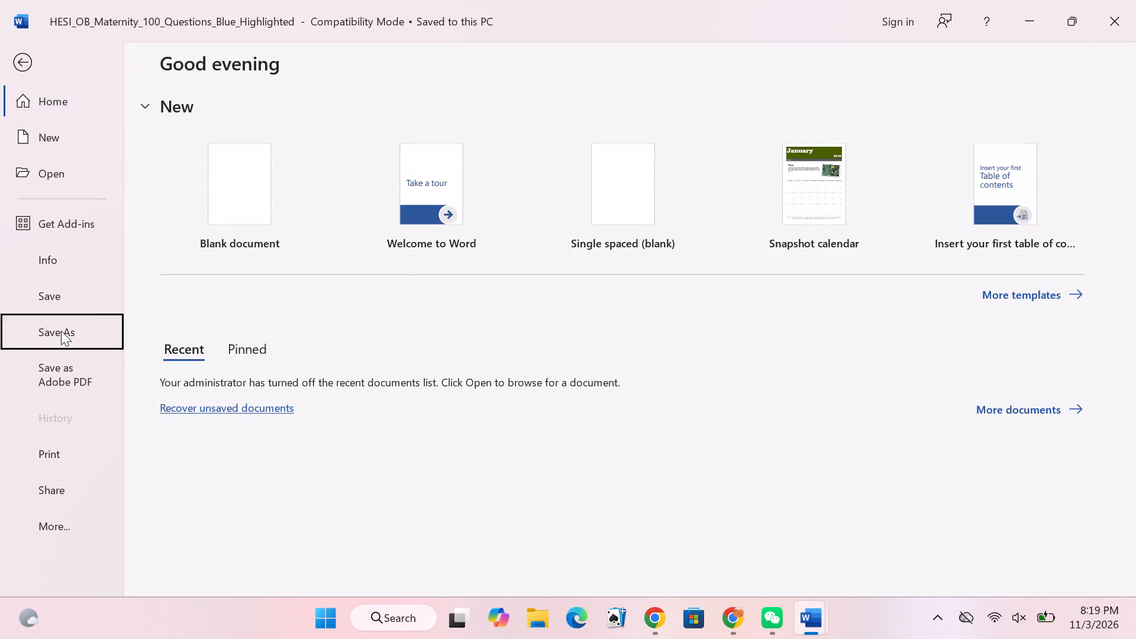
scroll(124, 257, right, 2)
click(560, 172)
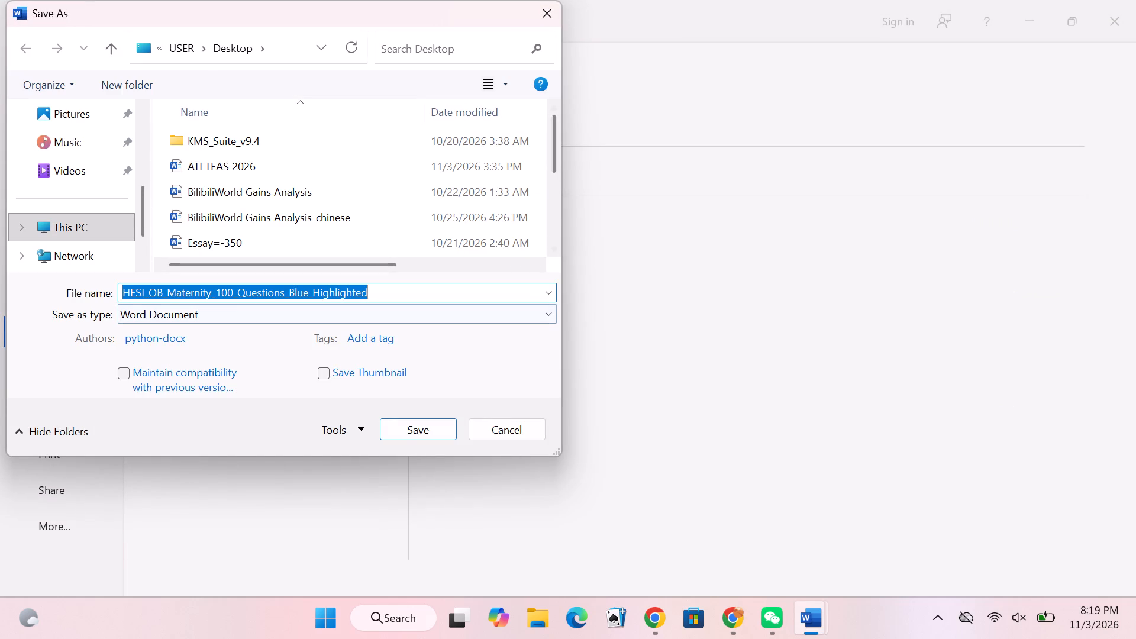
click(220, 296)
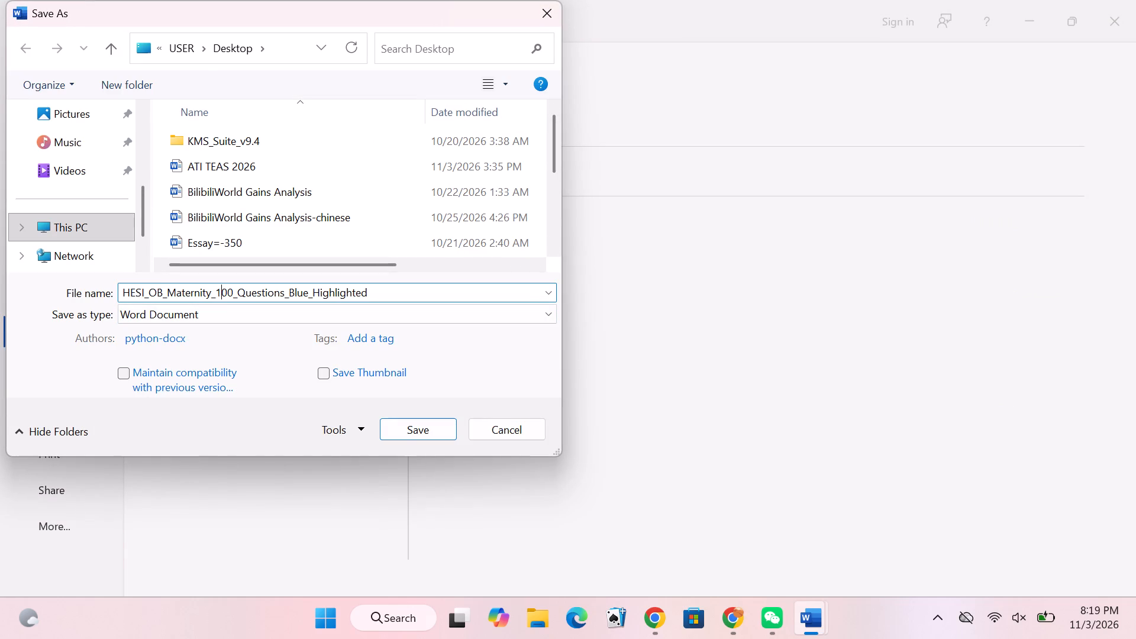
drag(377, 297, 217, 282)
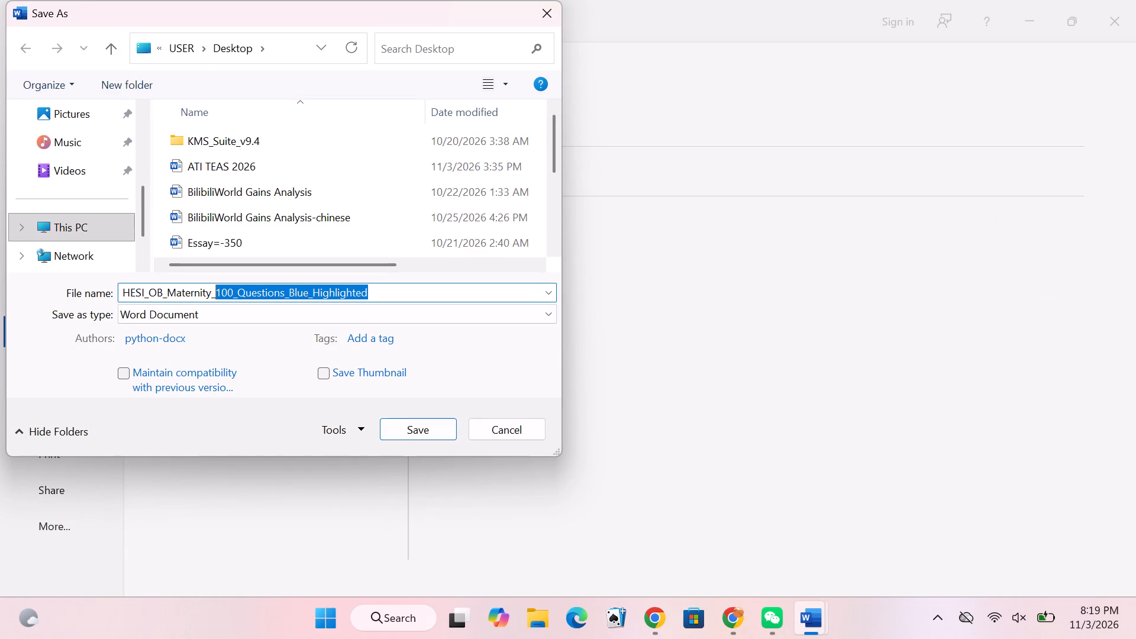
drag(217, 282, 213, 291)
key(BackSpace)
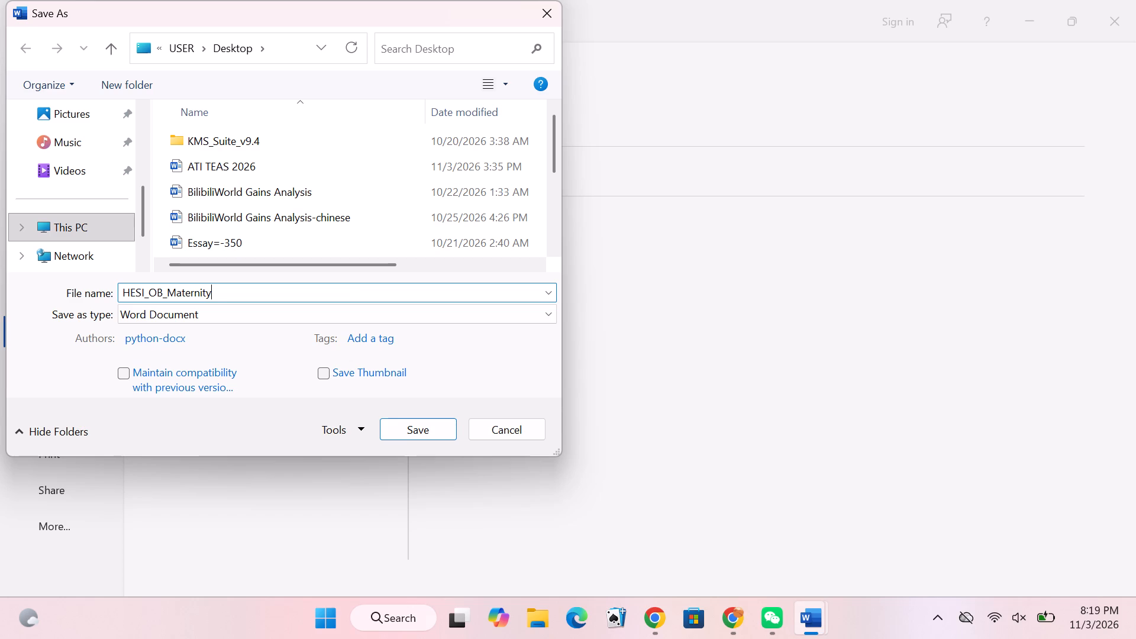
click(166, 296)
key(BackSpace)
key(space)
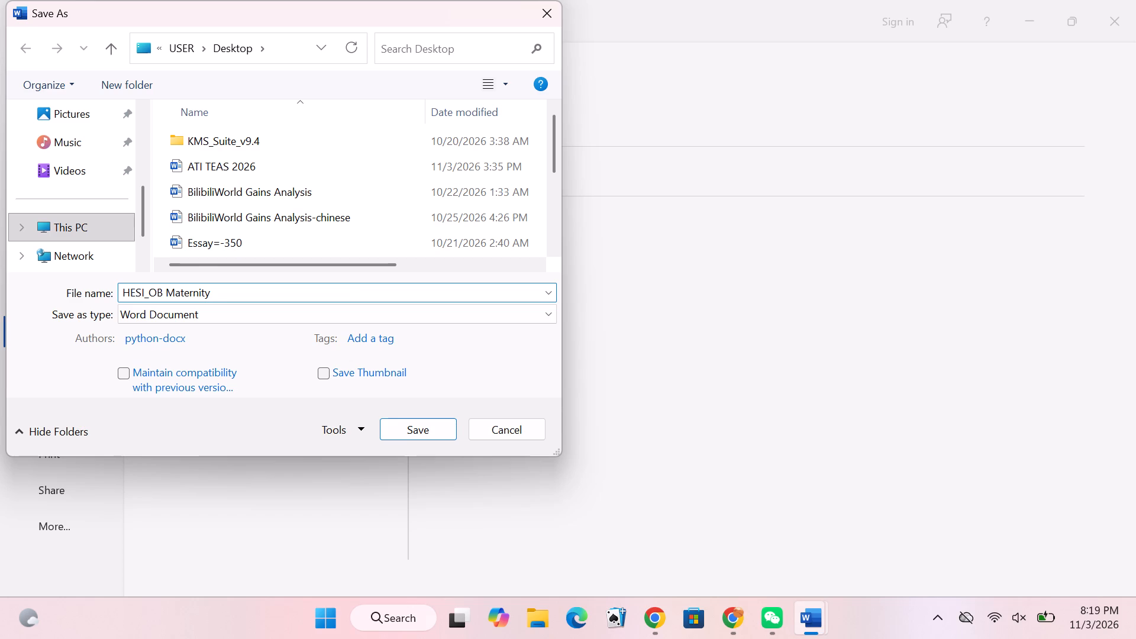
click(149, 296)
key(BackSpace)
key(space)
triple_click(142, 104)
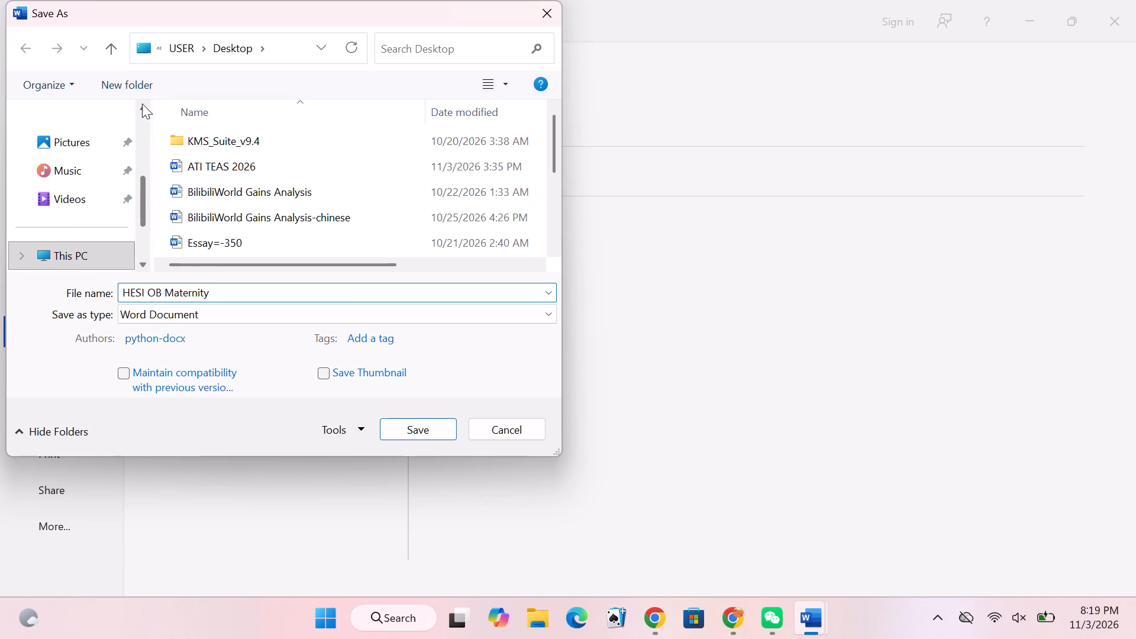
click(72, 149)
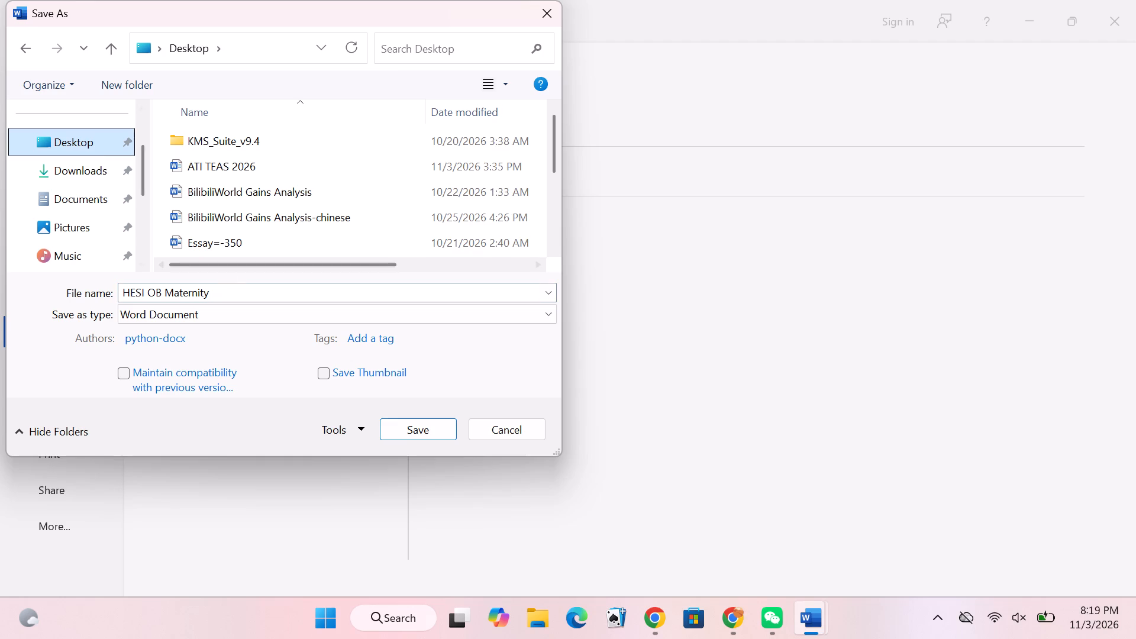
click(235, 297)
click(235, 297)
key(space)
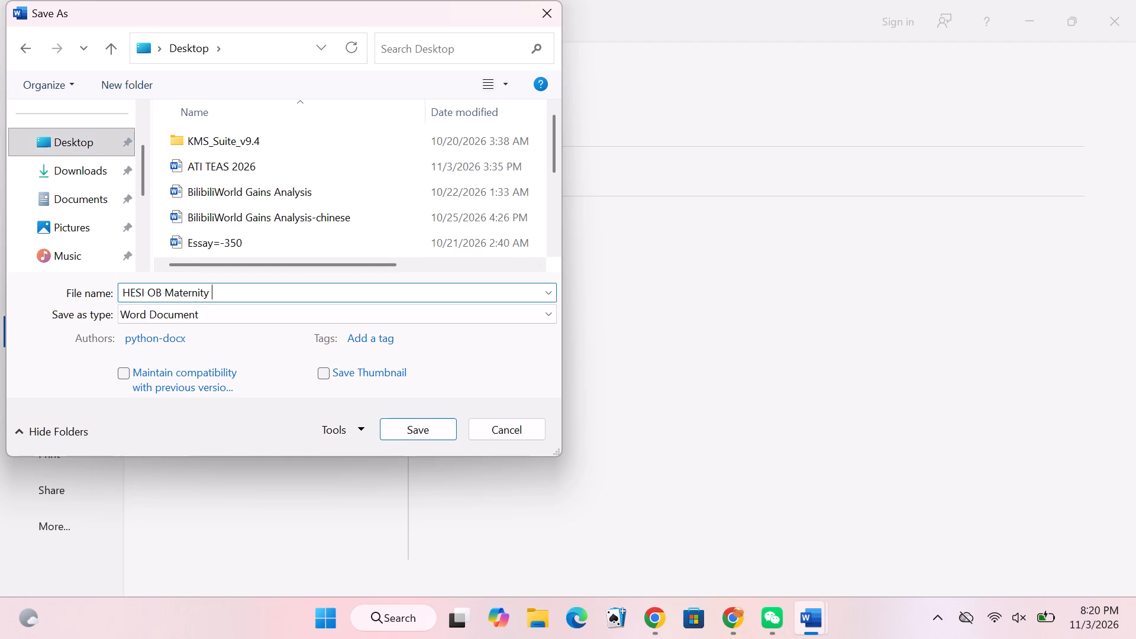
key(e)
text(rsi)
text(on)
click(429, 435)
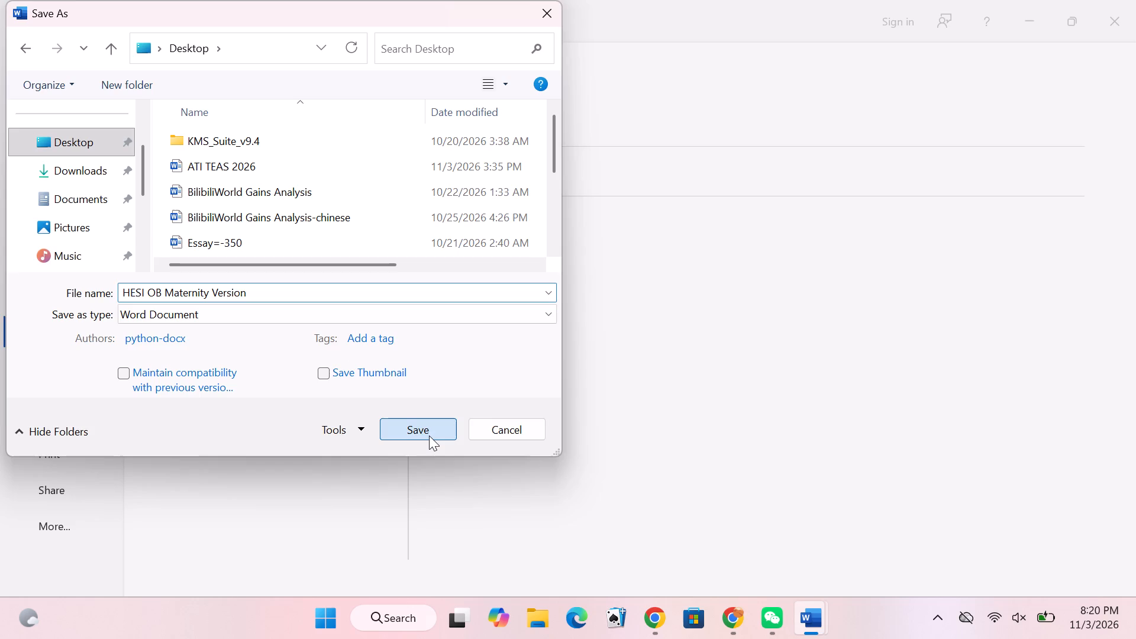
click(621, 358)
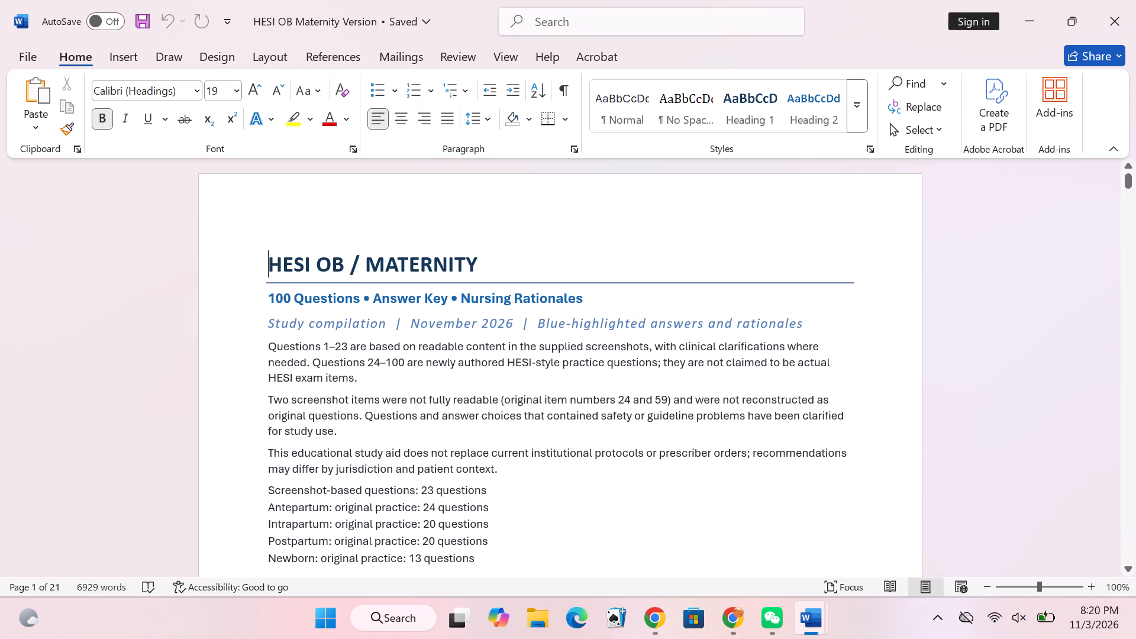
Delete the title, introductory text and question-count list, plus the "Screenshot-based questions" heading, so the document starts at question 1.
drag(273, 262, 490, 569)
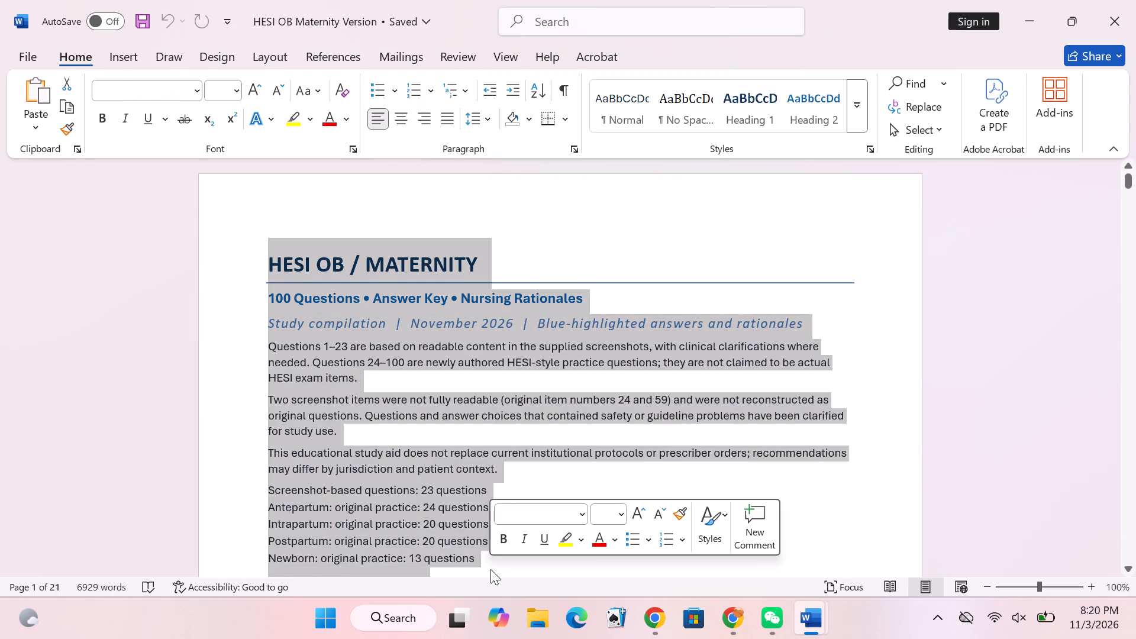
key(BackSpace)
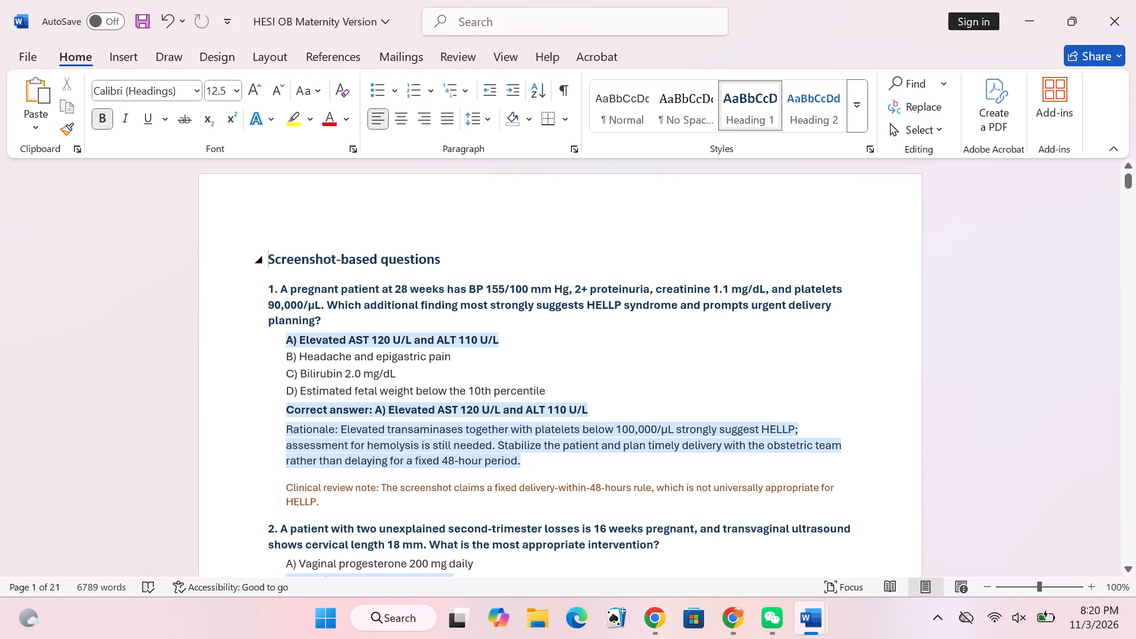
drag(454, 259, 263, 260)
key(BackSpace)
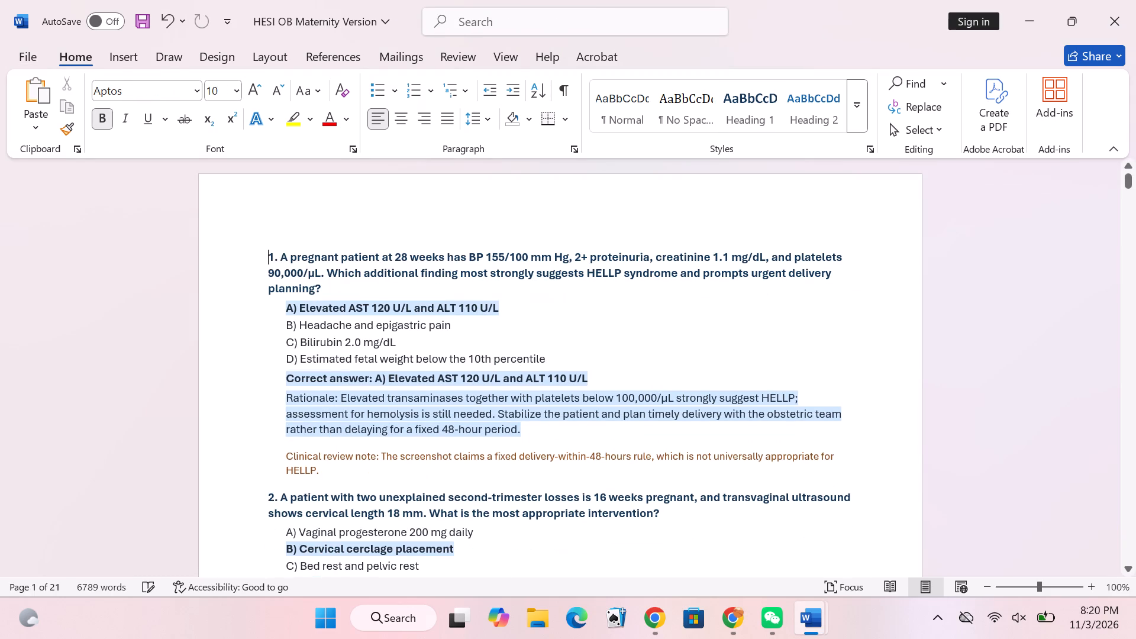
Delete the brown "Clinical review note" paragraphs under questions 1, 4 and 10.
drag(325, 468, 292, 461)
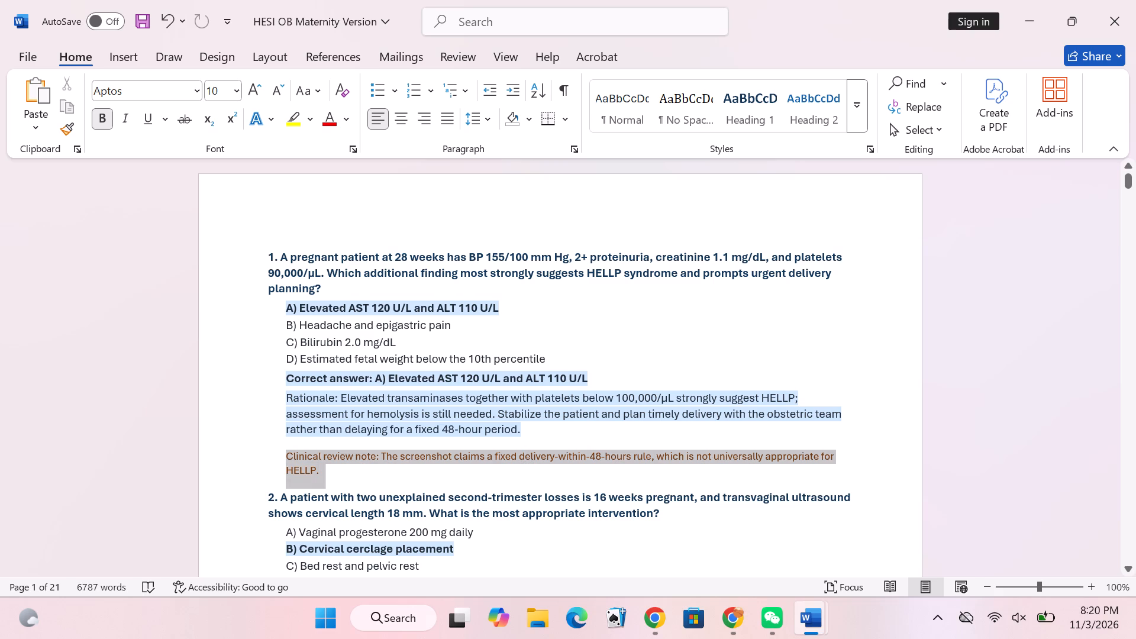
key(BackSpace)
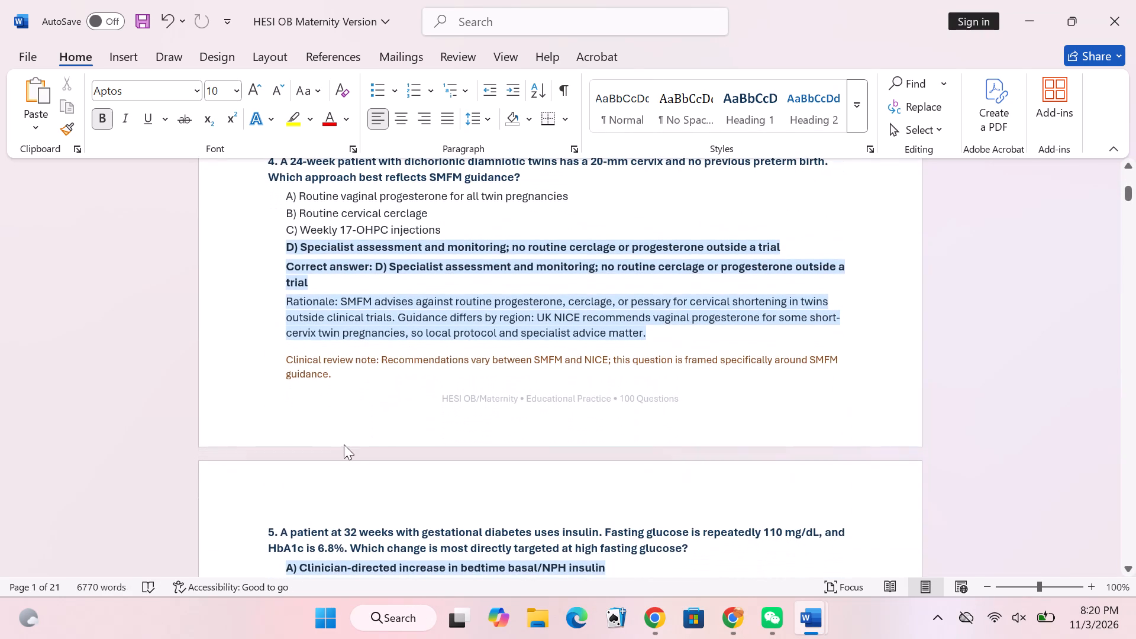
click(353, 372)
drag(346, 374, 275, 369)
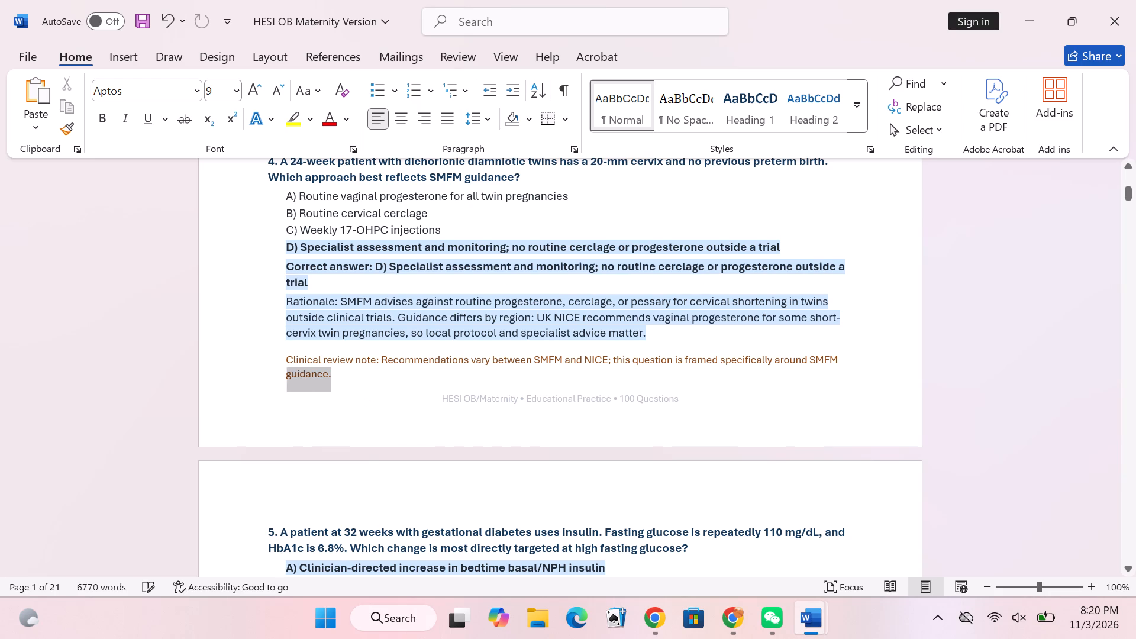
drag(275, 369, 276, 362)
key(BackSpace)
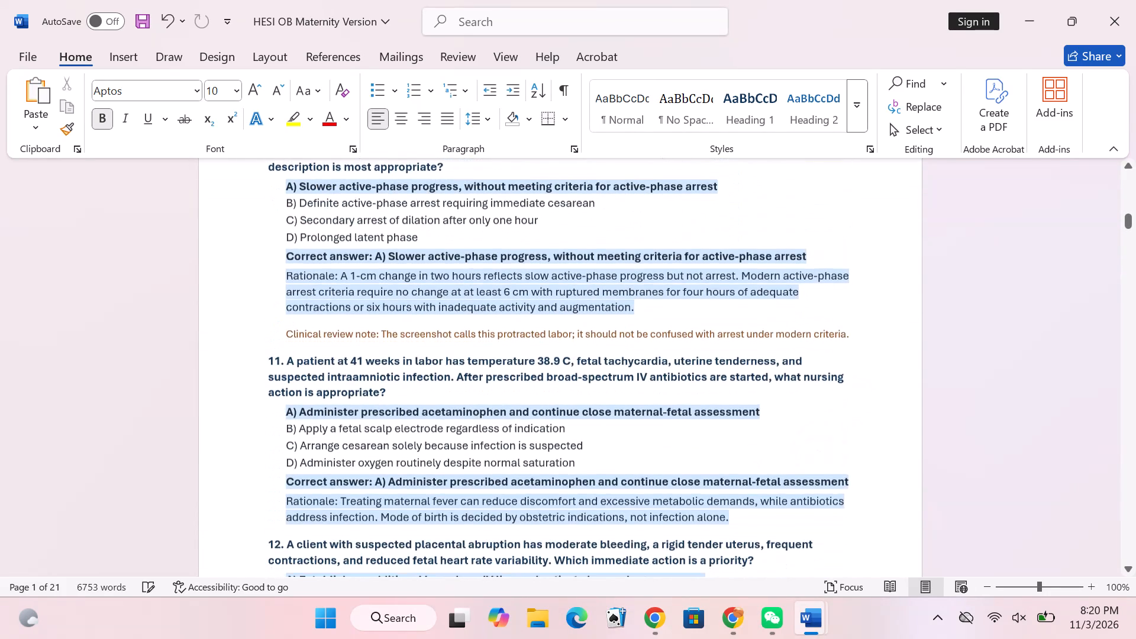
drag(853, 326, 428, 343)
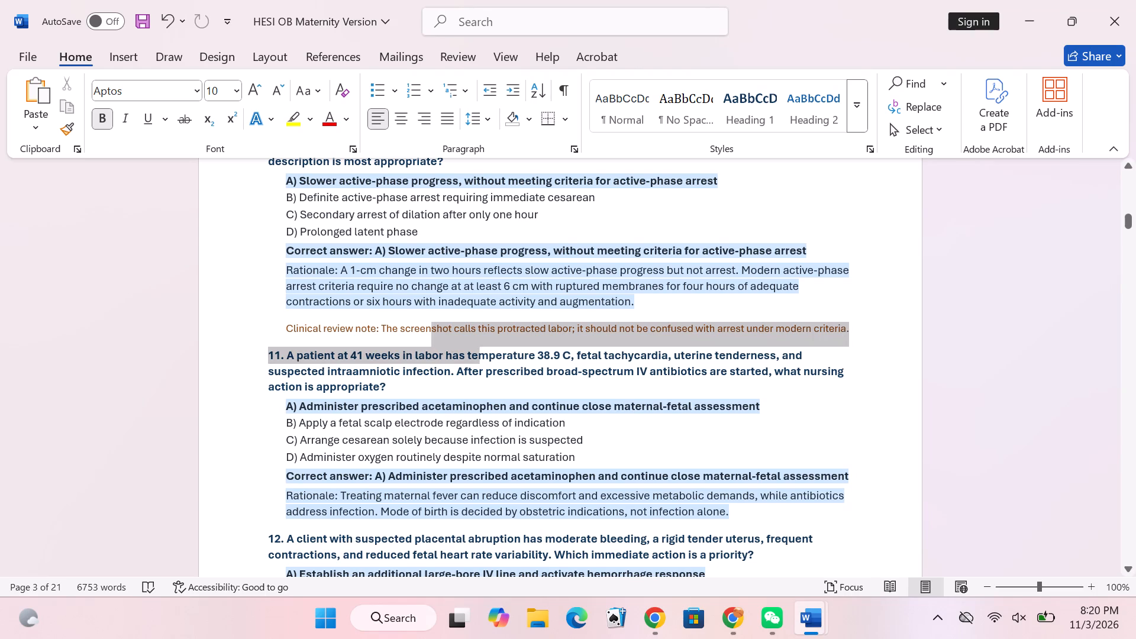
drag(428, 343, 298, 334)
key(BackSpace)
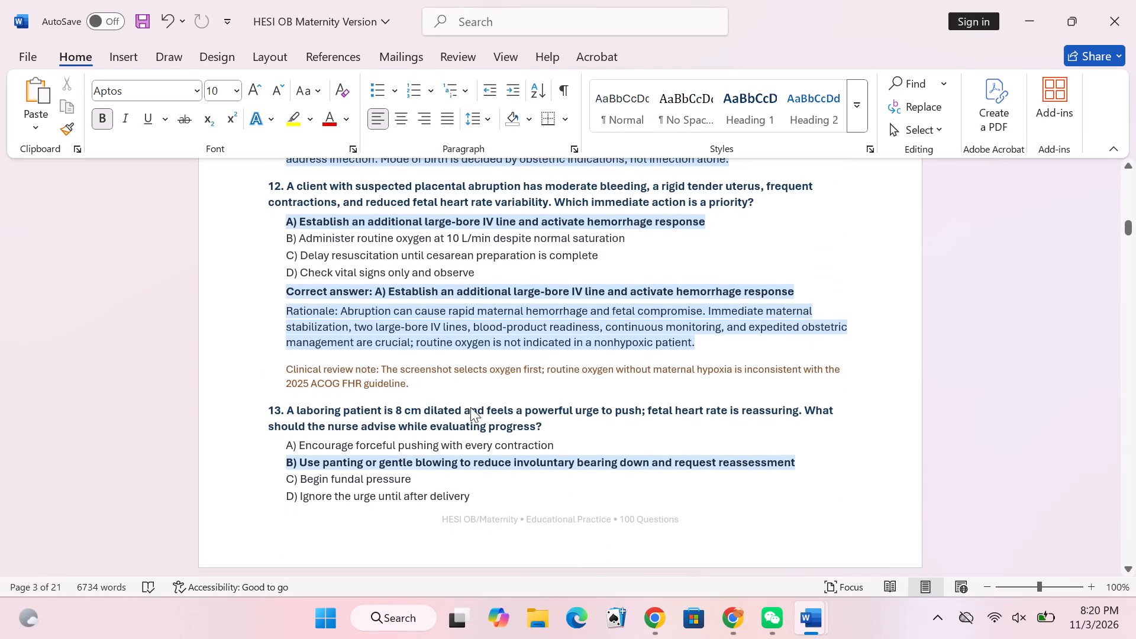
Delete the brown "Clinical review note" paragraphs under questions 12, 14, 17 and 19.
drag(419, 384, 304, 370)
key(BackSpace)
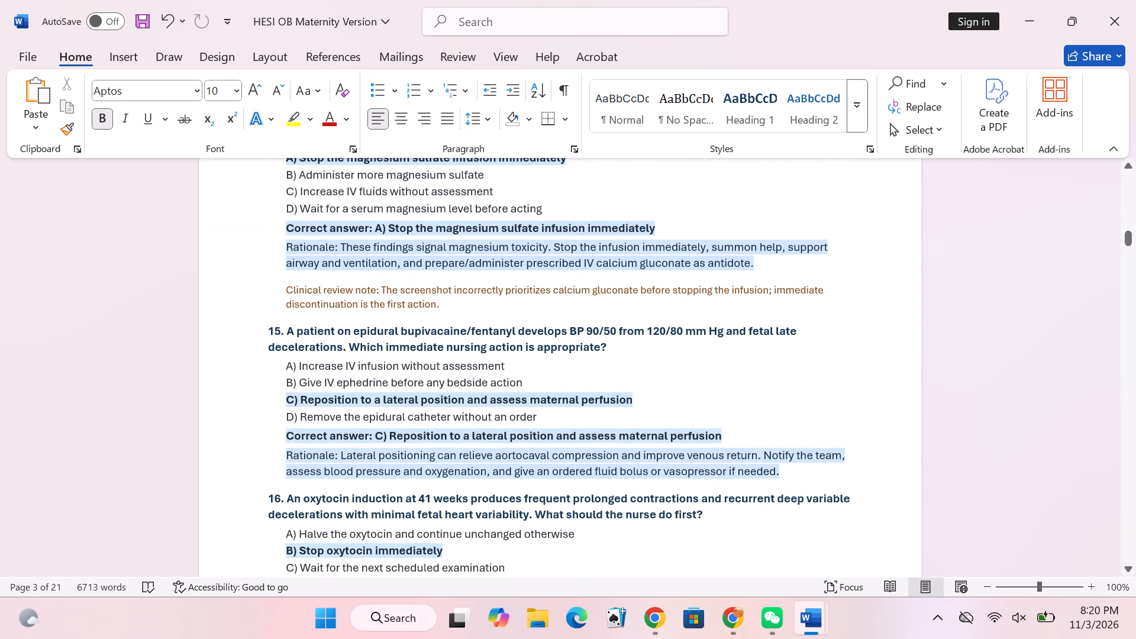
drag(455, 306, 295, 294)
key(BackSpace)
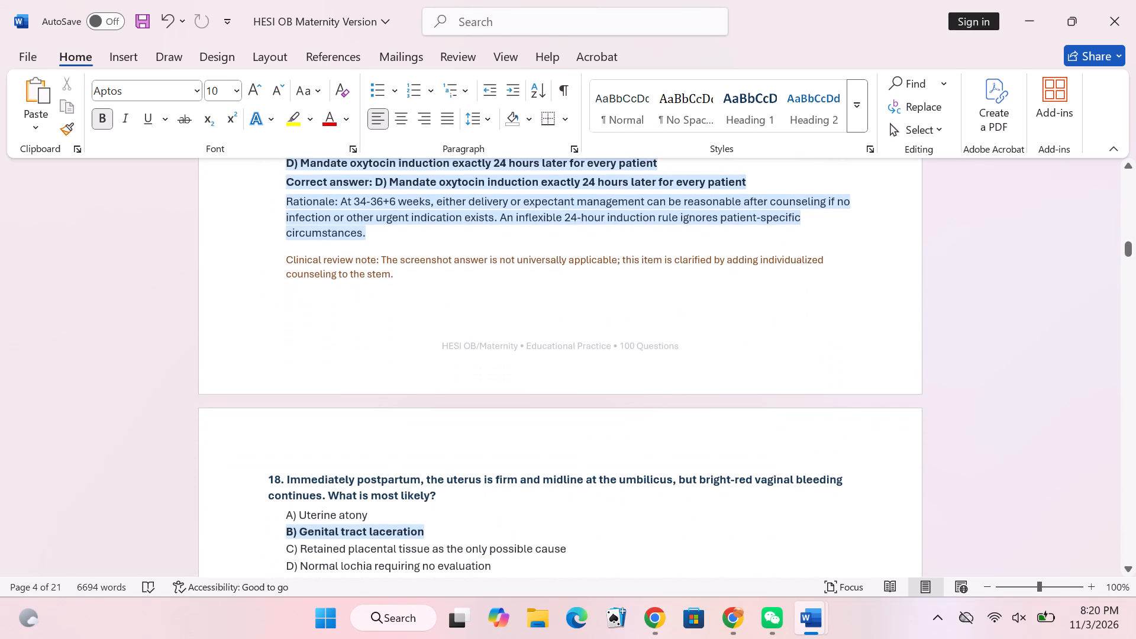
click(498, 385)
drag(419, 292, 286, 261)
key(BackSpace)
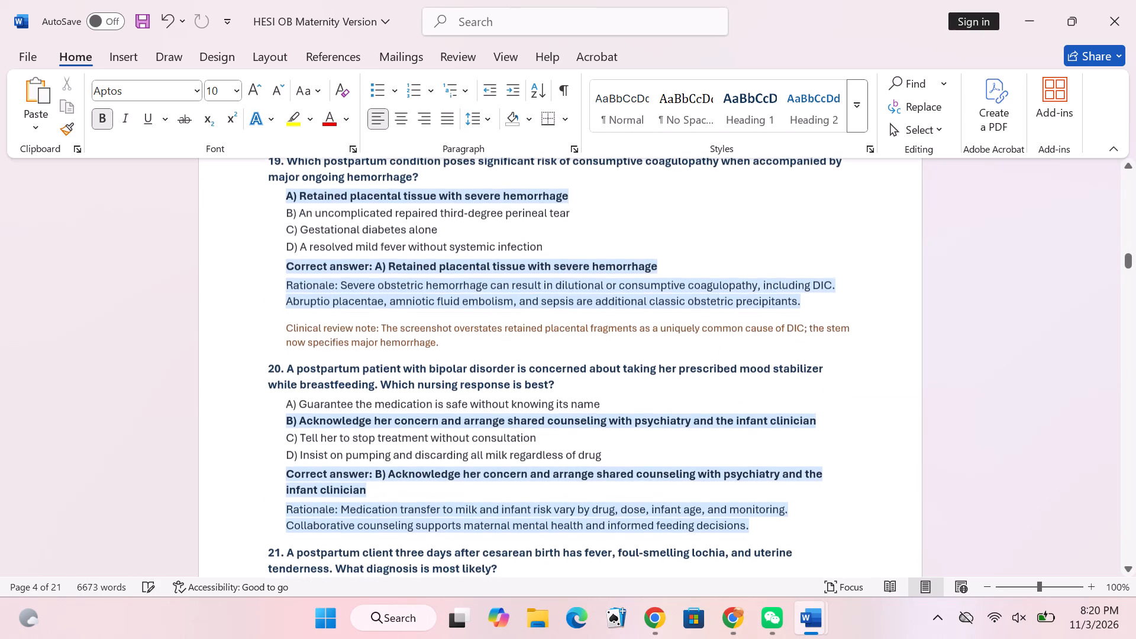
drag(446, 337, 304, 328)
key(BackSpace)
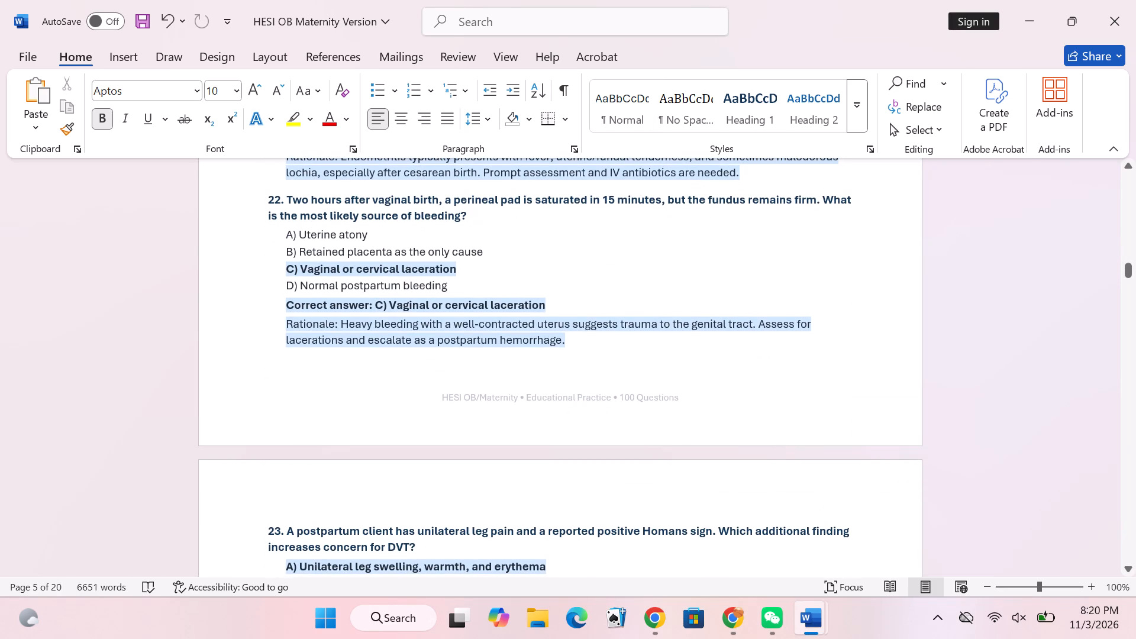
Shorten the page footer to "HESI OB/Maternity" by removing "Educational Practice • 100 Questions" and its separator, and return to the body text.
double_click(575, 292)
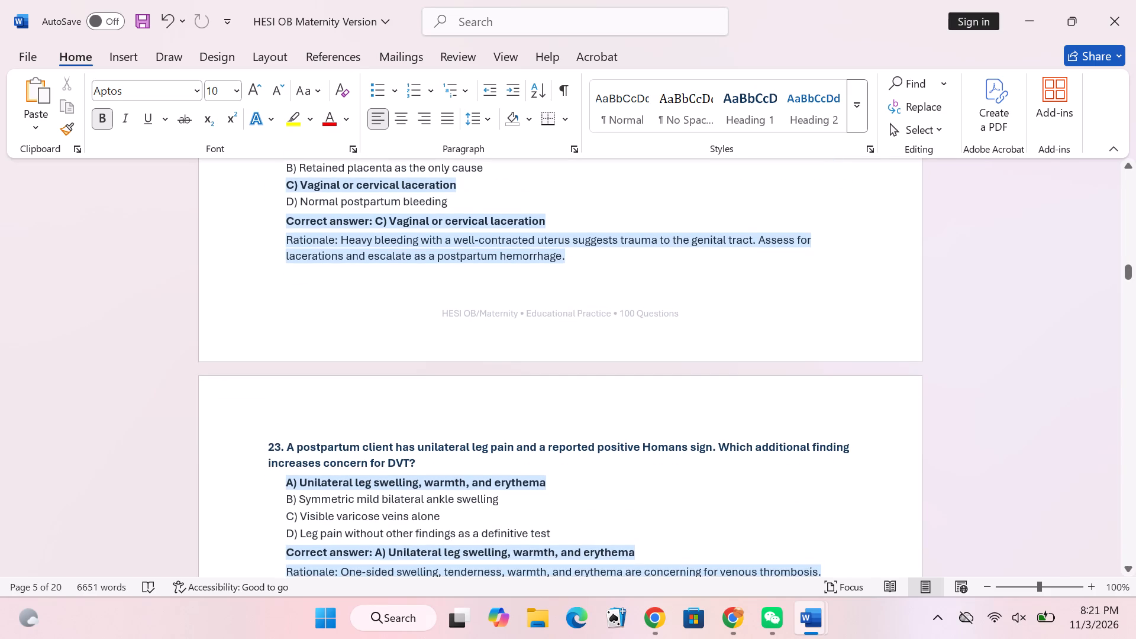
double_click(557, 313)
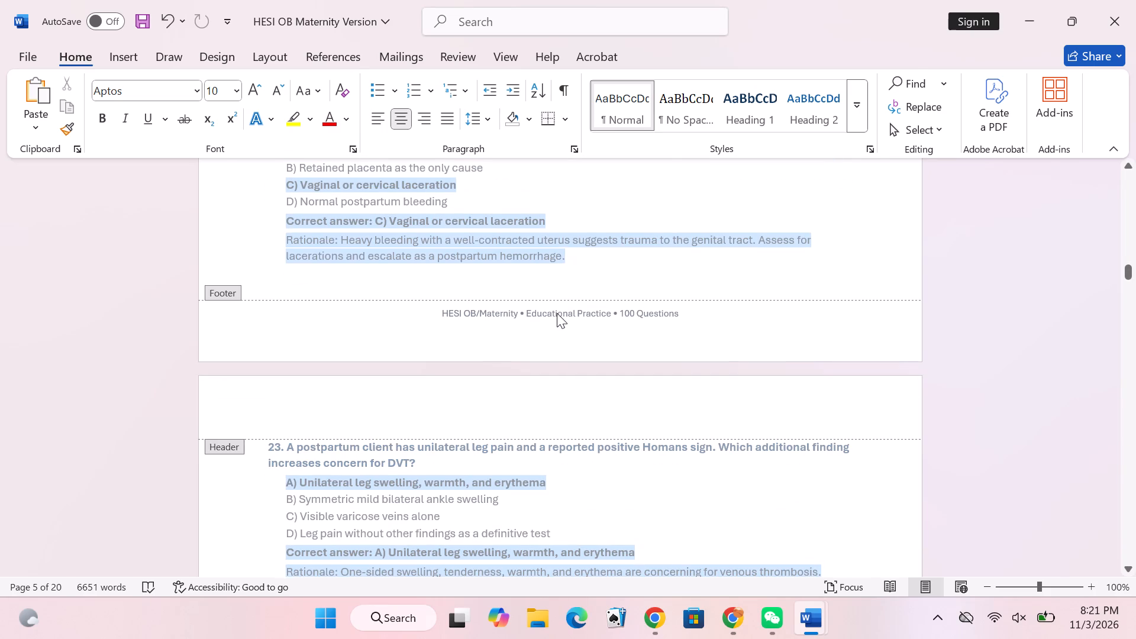
click(696, 318)
right_drag(696, 318, 545, 327)
key(BackSpace)
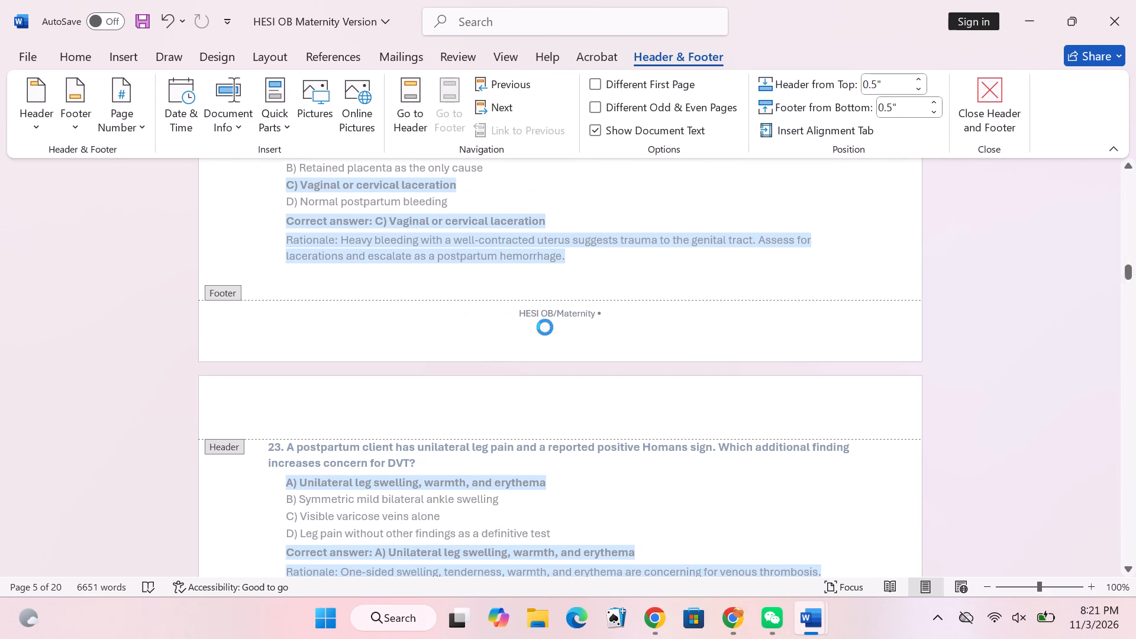
key(BackSpace)
key(BackSpace)
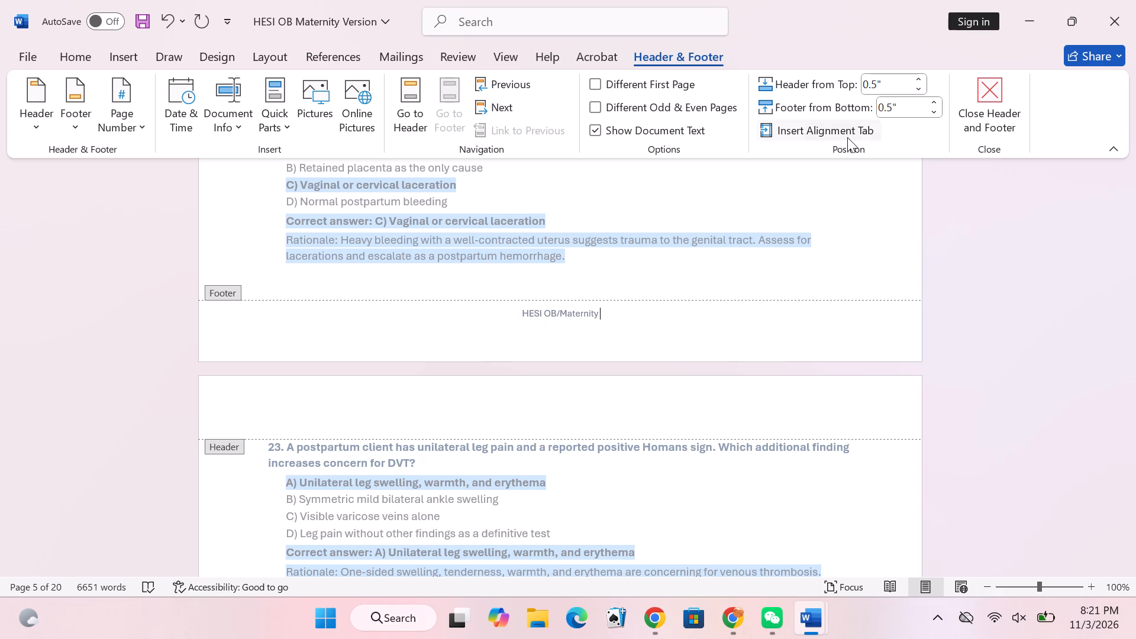
click(983, 99)
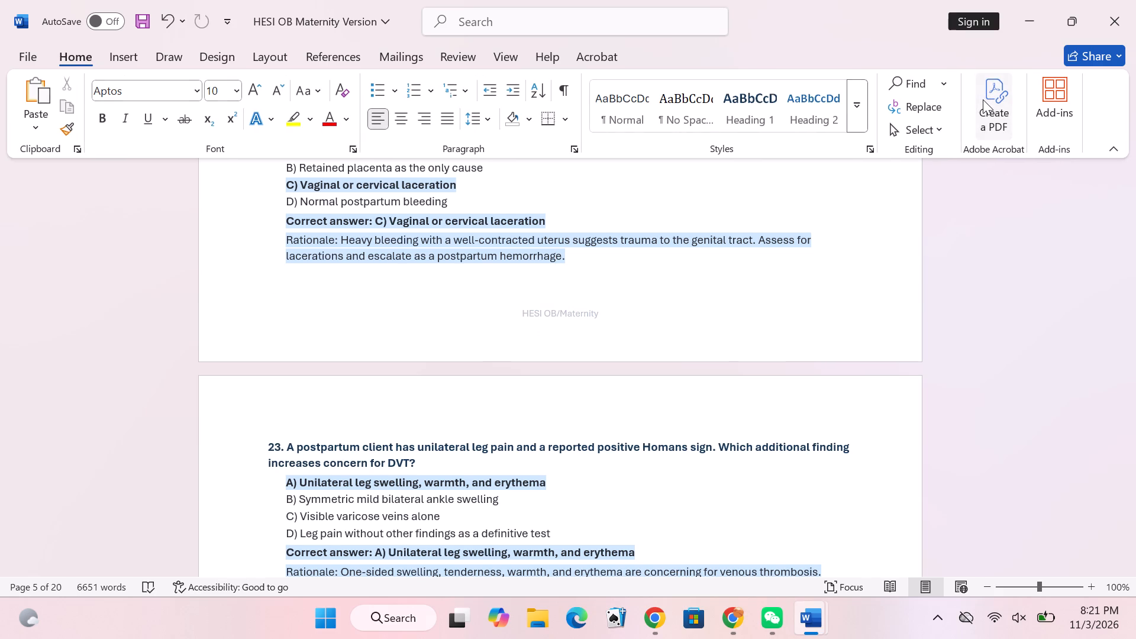
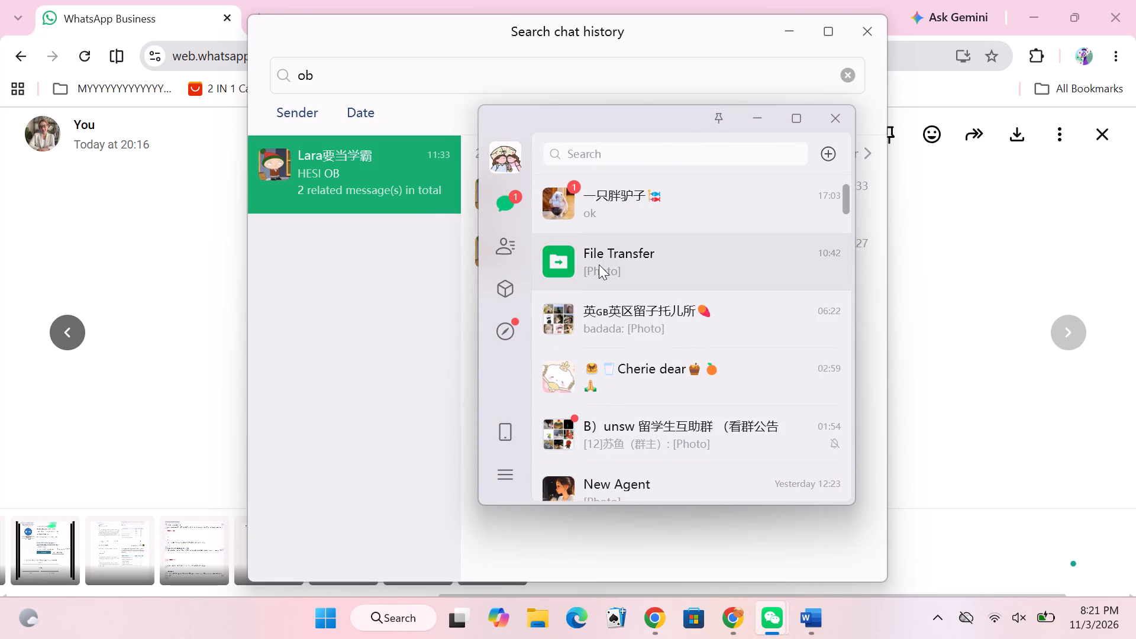
Paste the copied photo into the File Transfer chat in WeChat and send it.
click(599, 264)
key(ctrl+v)
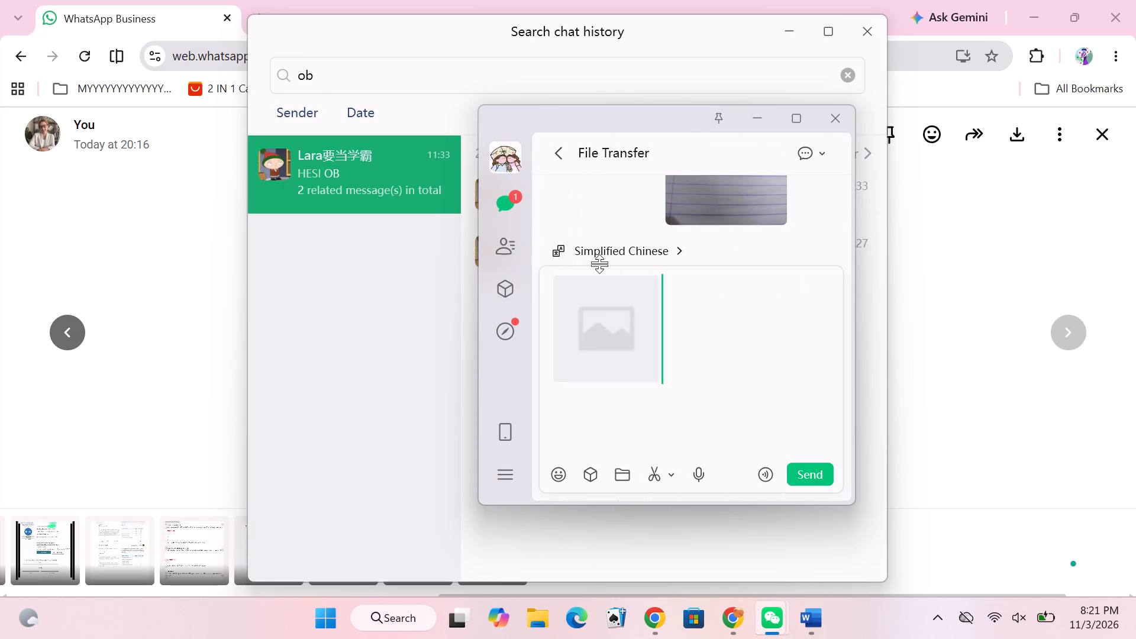
key(Return)
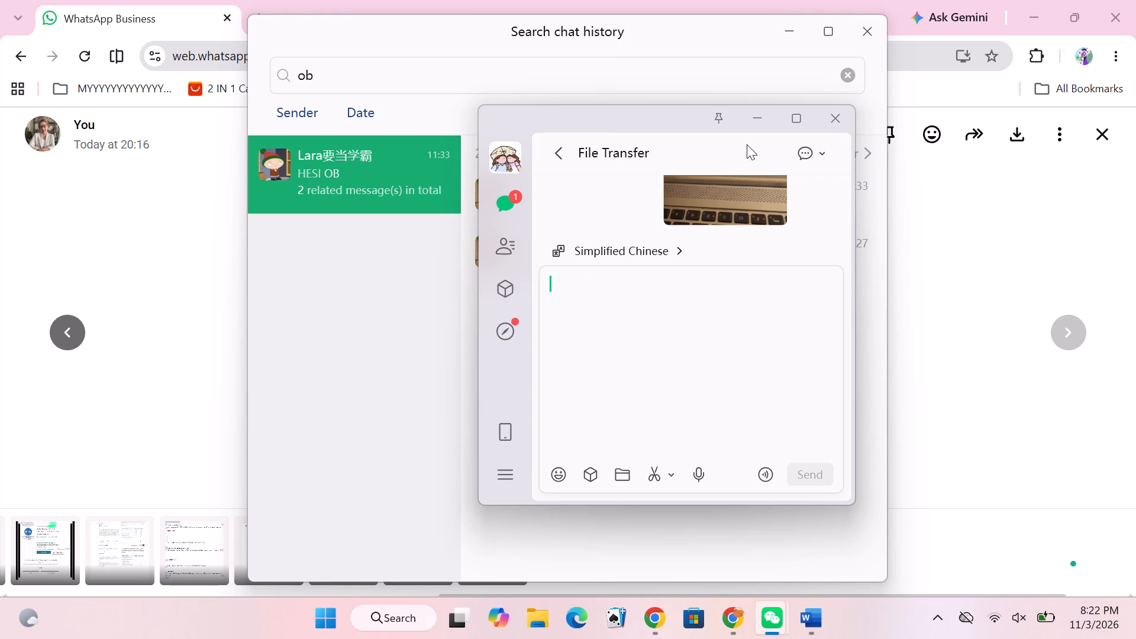
drag(795, 327, 802, 473)
drag(825, 280, 783, 422)
drag(783, 422, 782, 457)
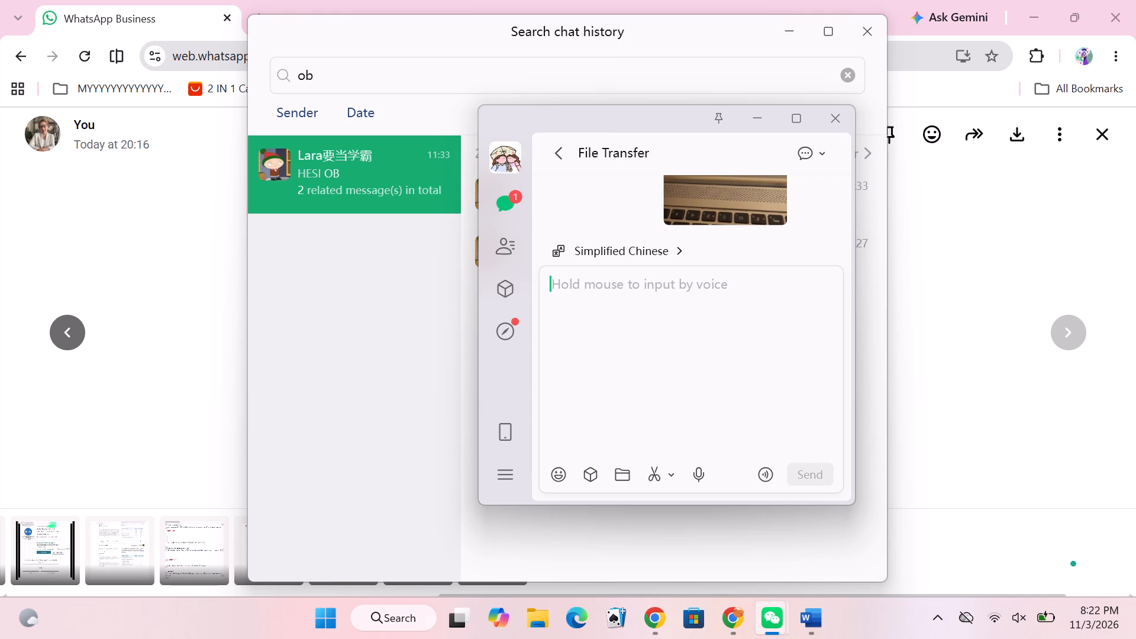
click(653, 339)
key(ctrl+v)
key(Return)
Open the sent photo and copy its recognised text from the "HESI OB/ MATERNITY EXAM" title through the end of the introductory paragraph.
click(703, 196)
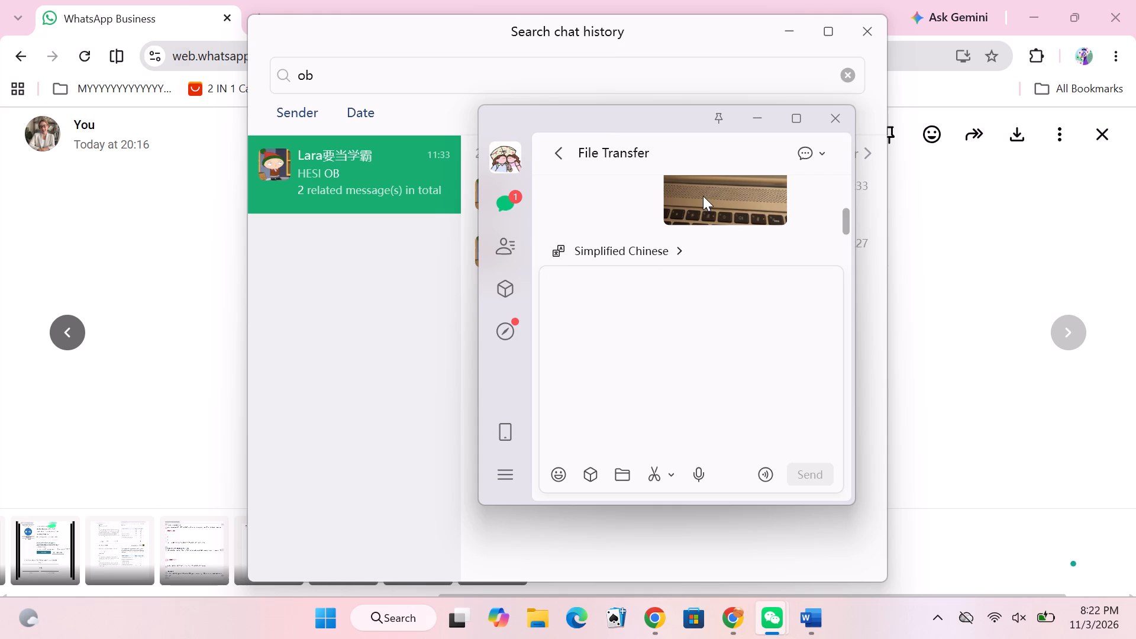
click(570, 222)
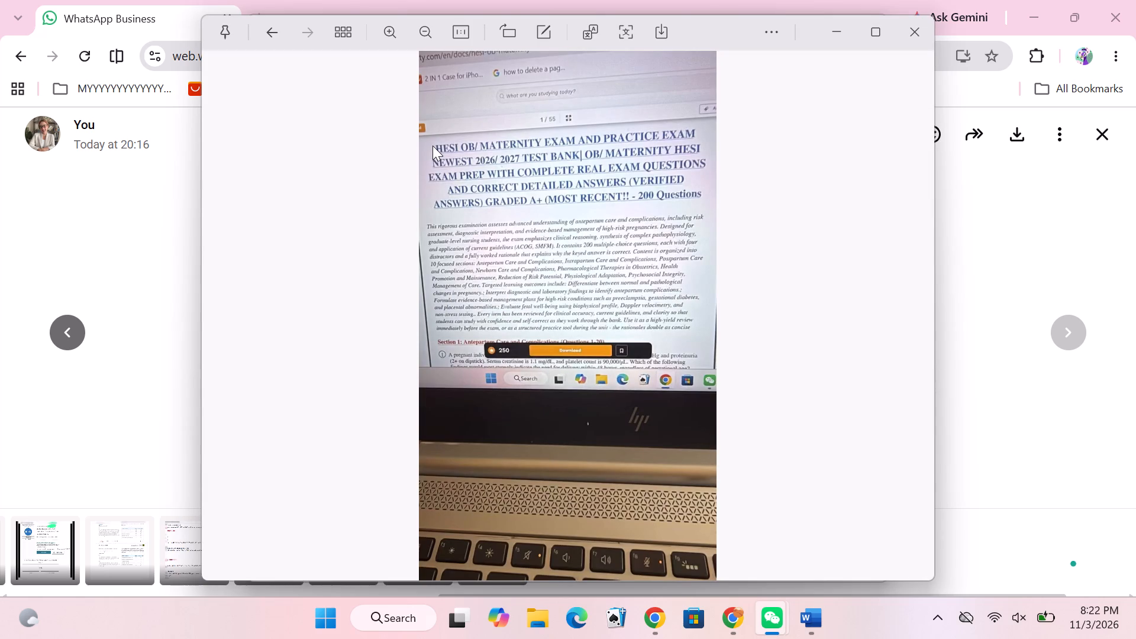
right_drag(440, 149, 500, 241)
click(696, 331)
right_drag(690, 323, 670, 289)
drag(438, 148, 569, 290)
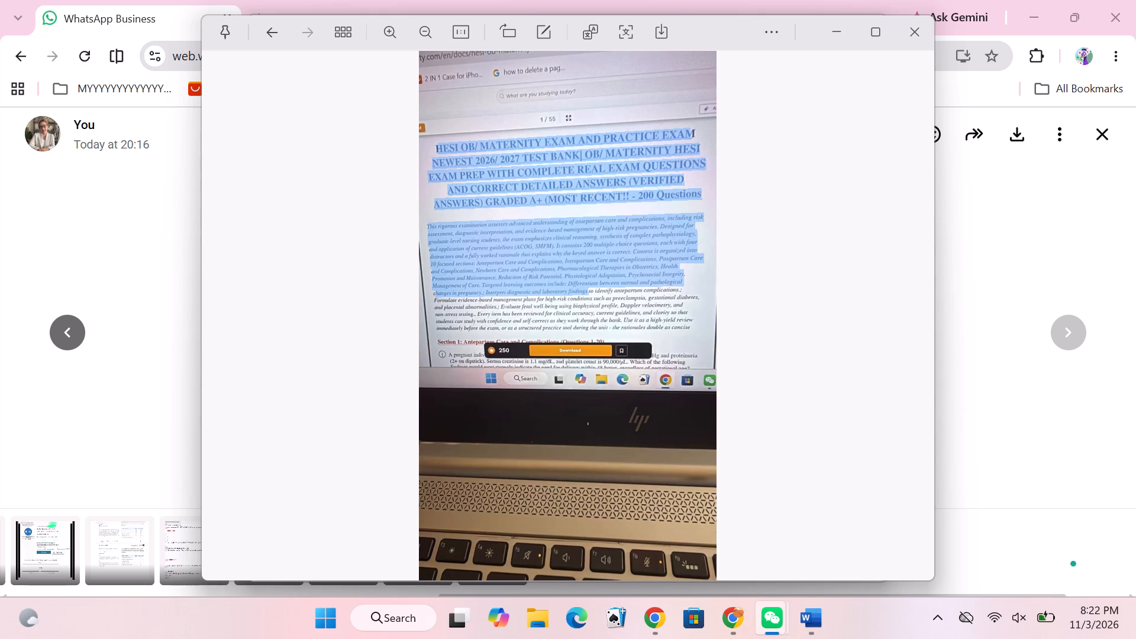
click(457, 173)
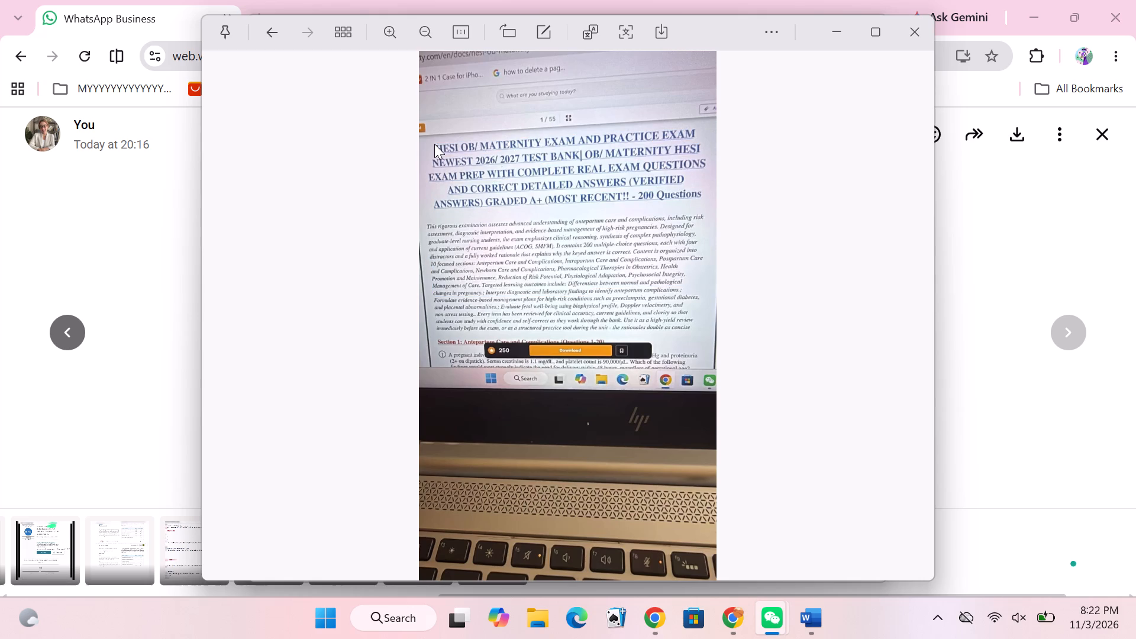
drag(435, 147, 669, 319)
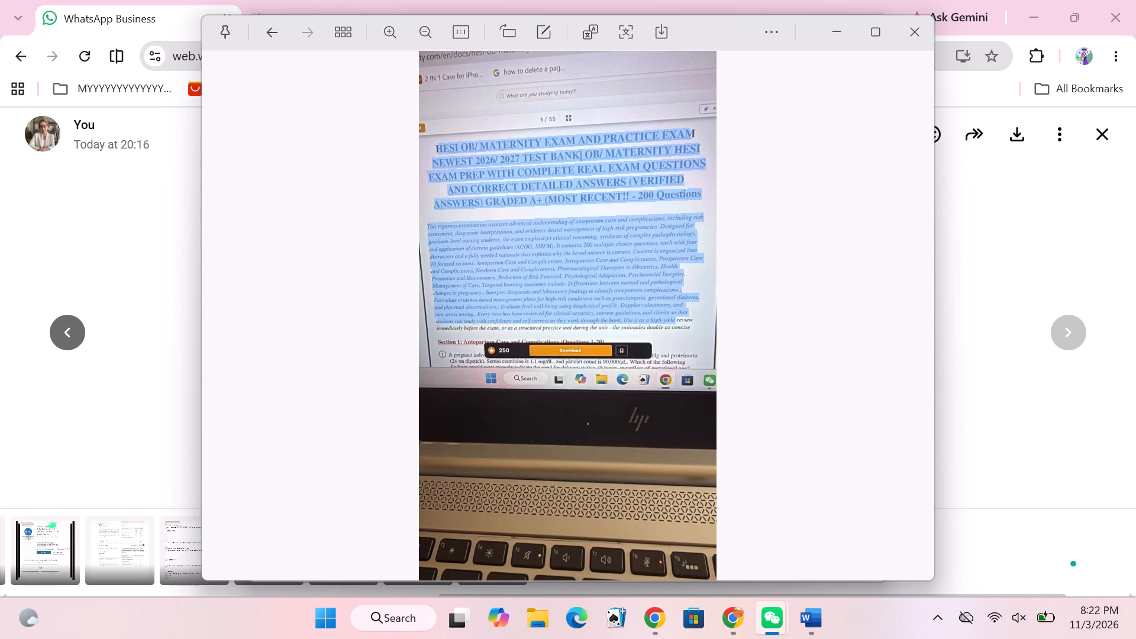
drag(669, 319, 693, 326)
drag(693, 326, 699, 337)
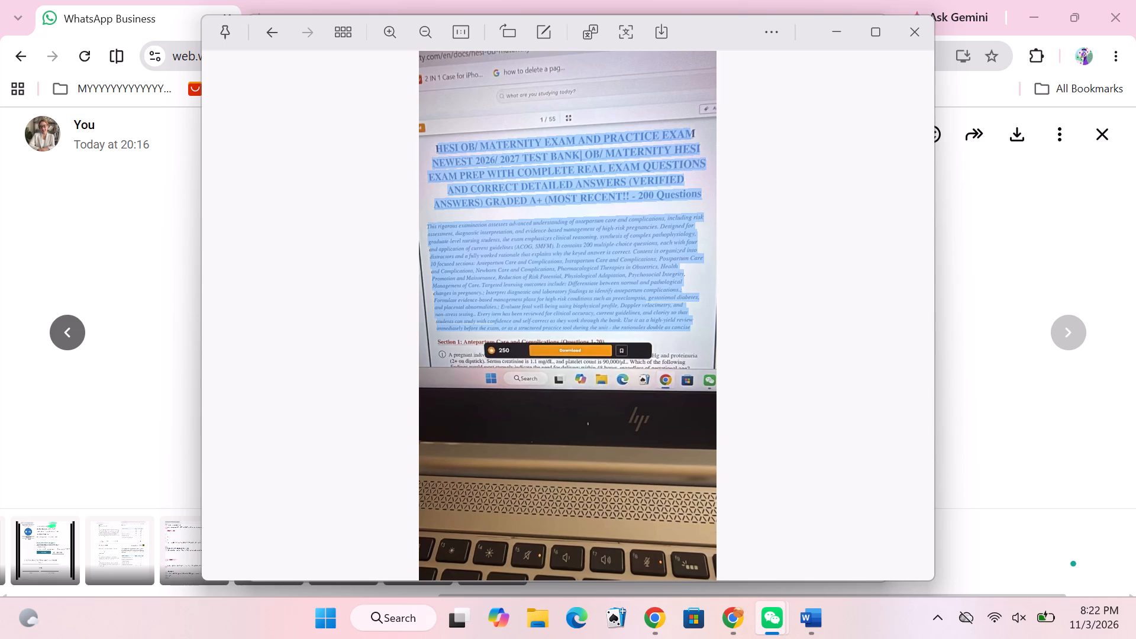
right_click(553, 189)
click(588, 208)
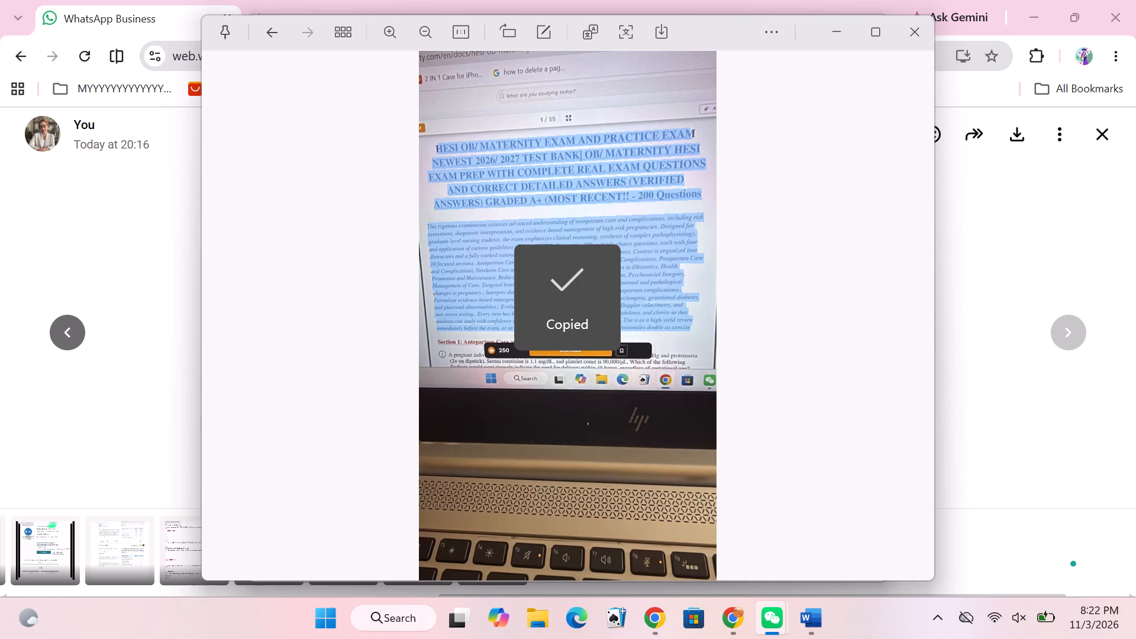
Switch to the HESI OB Maternity document in Word, add blank lines above question 1, and paste the copied title and introduction there.
click(996, 546)
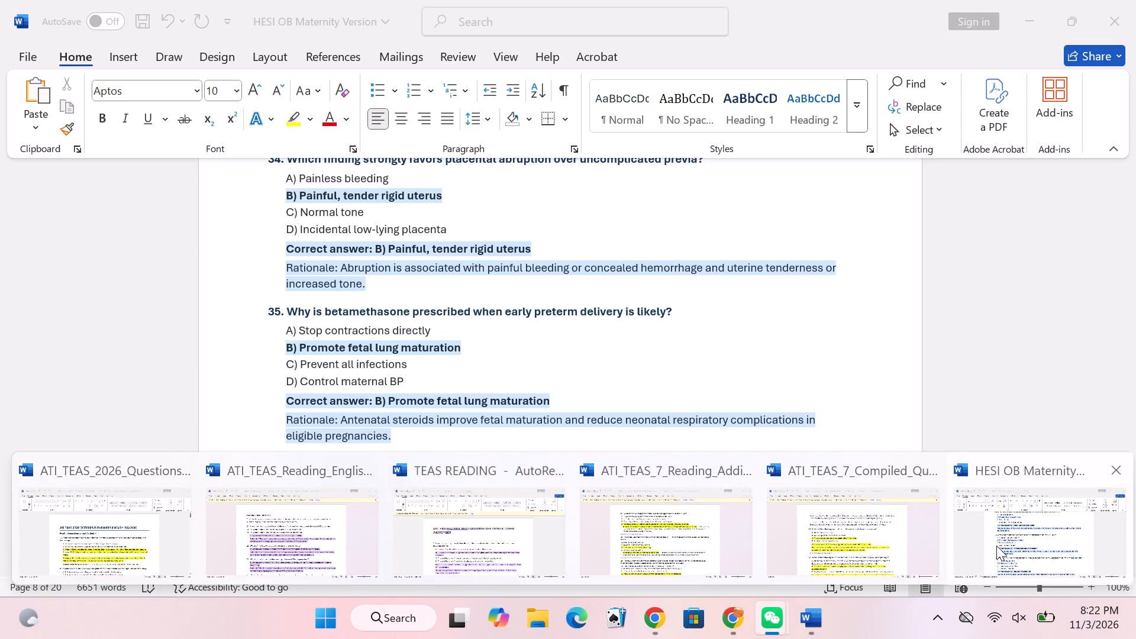
drag(1129, 314, 1120, 243)
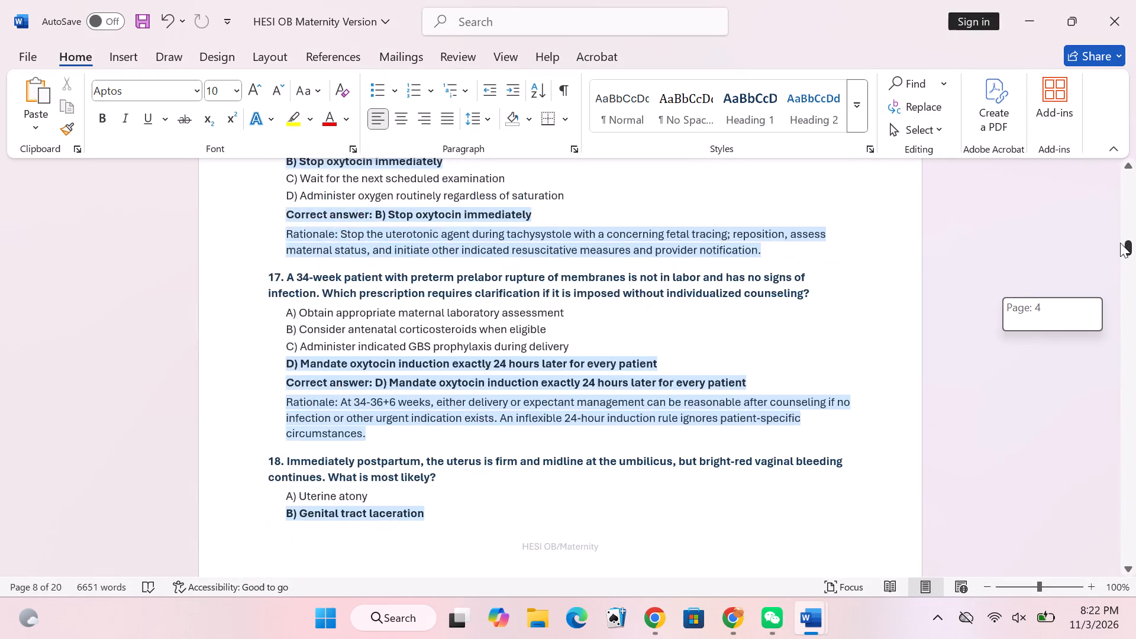
drag(1120, 243, 1107, 170)
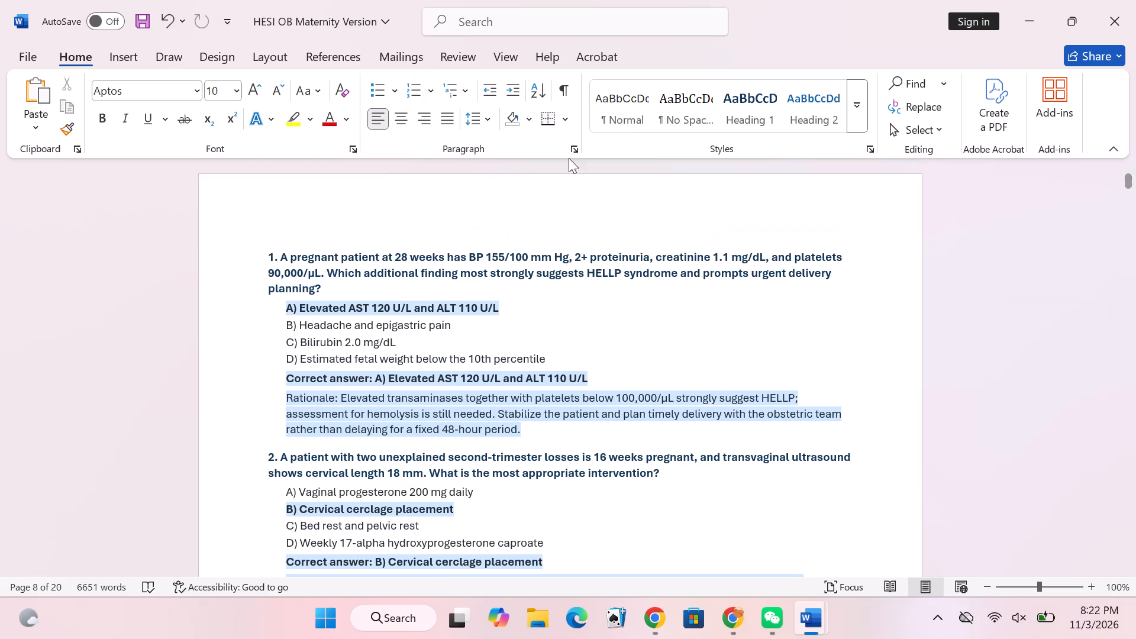
click(271, 259)
key(Return)
key(Return)
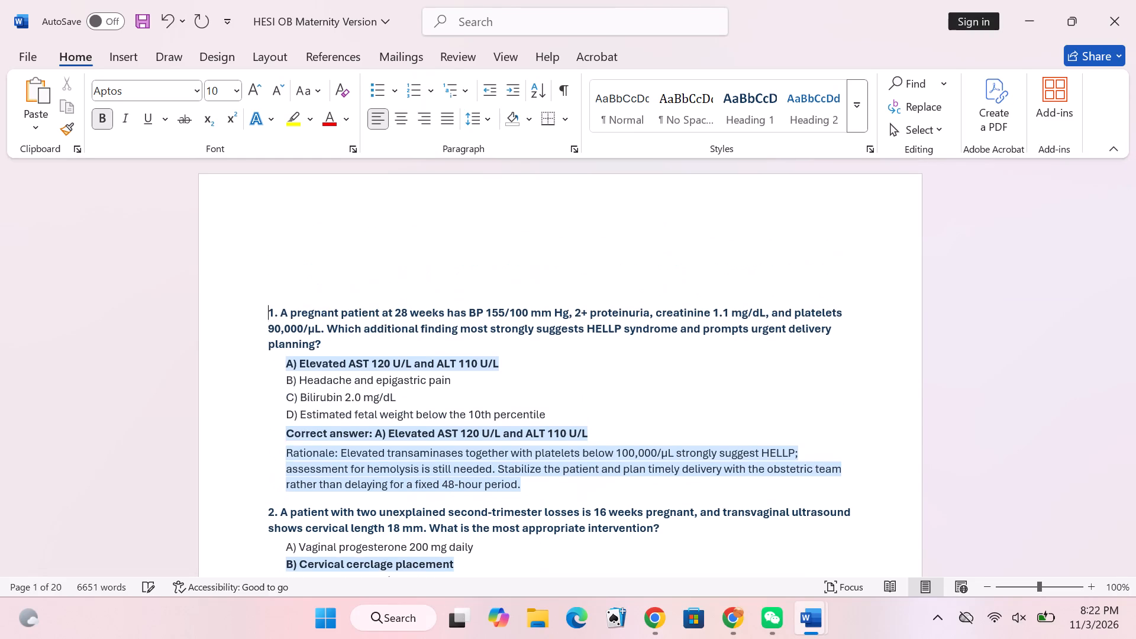
key(Return)
key(Up)
key(ctrl+v)
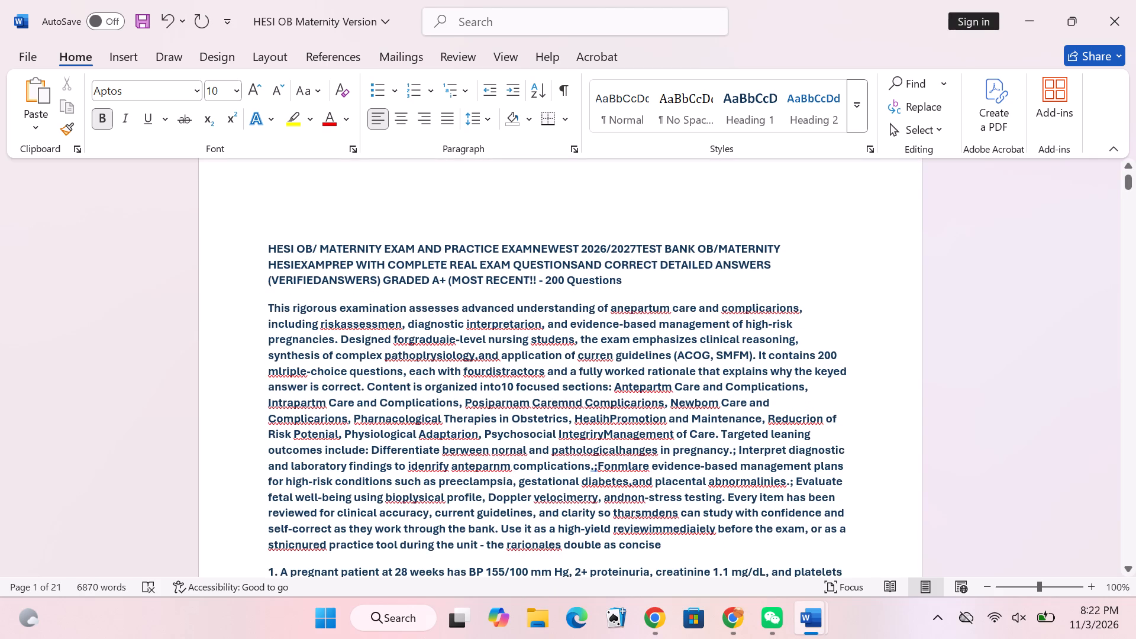
Set the pasted "HESI OB/ MATERNITY EXAM" title to font size 16.
drag(637, 280, 299, 228)
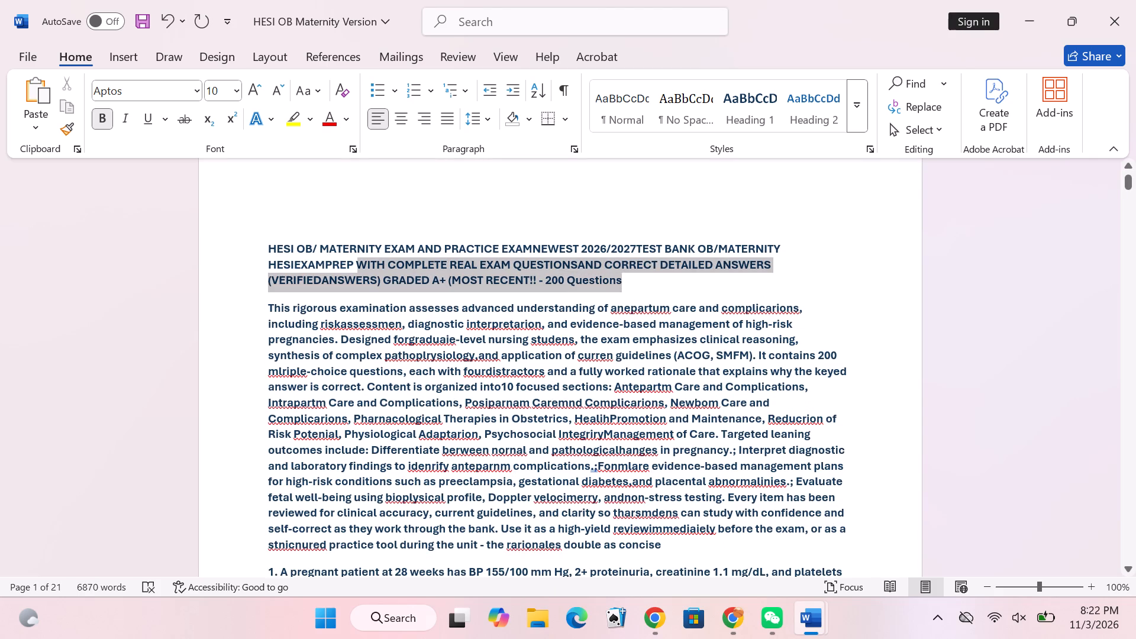
drag(299, 228, 280, 228)
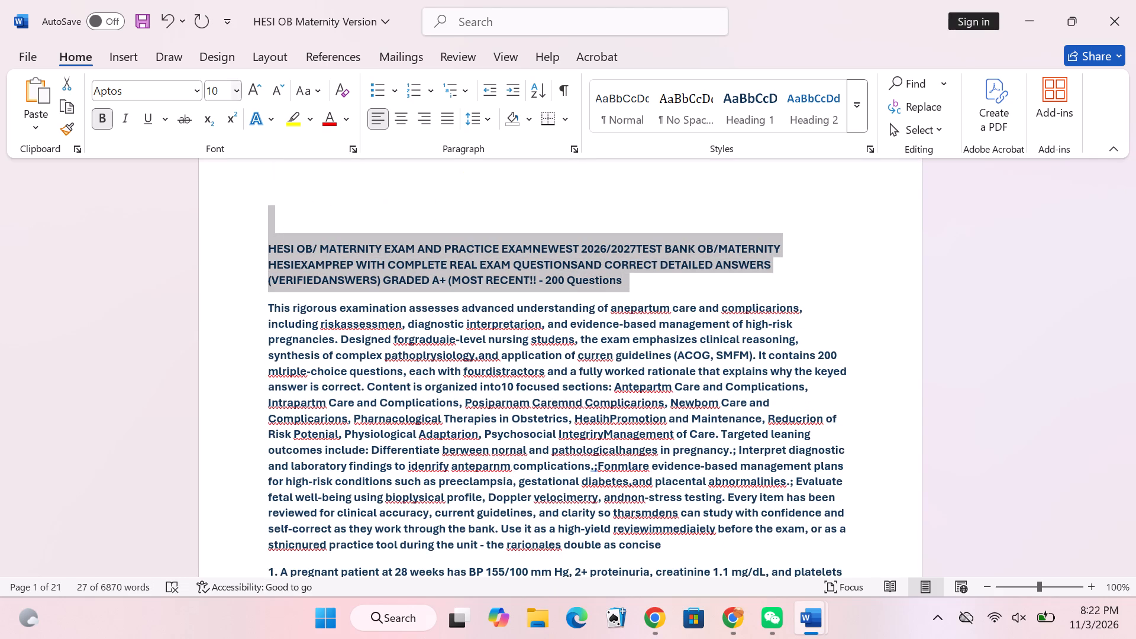
click(237, 94)
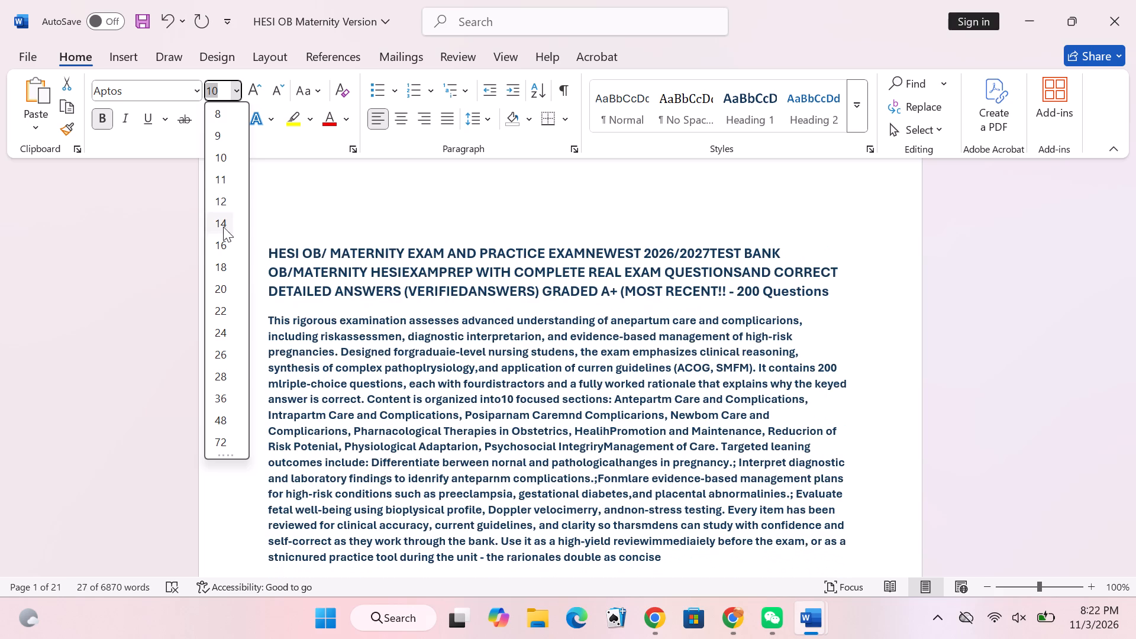
click(223, 242)
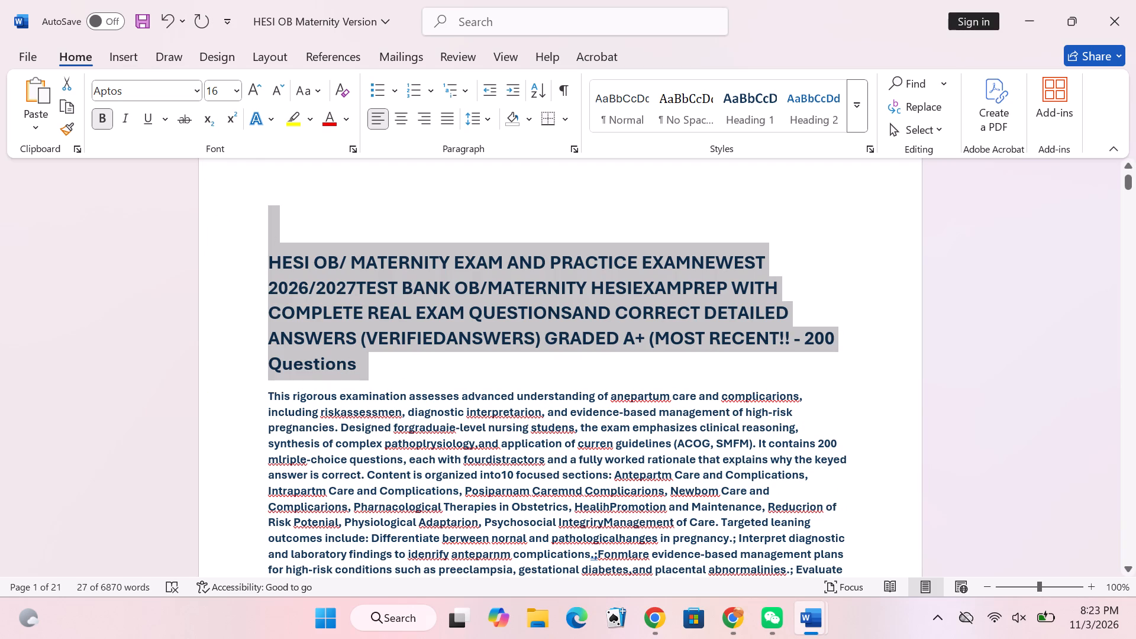
click(318, 388)
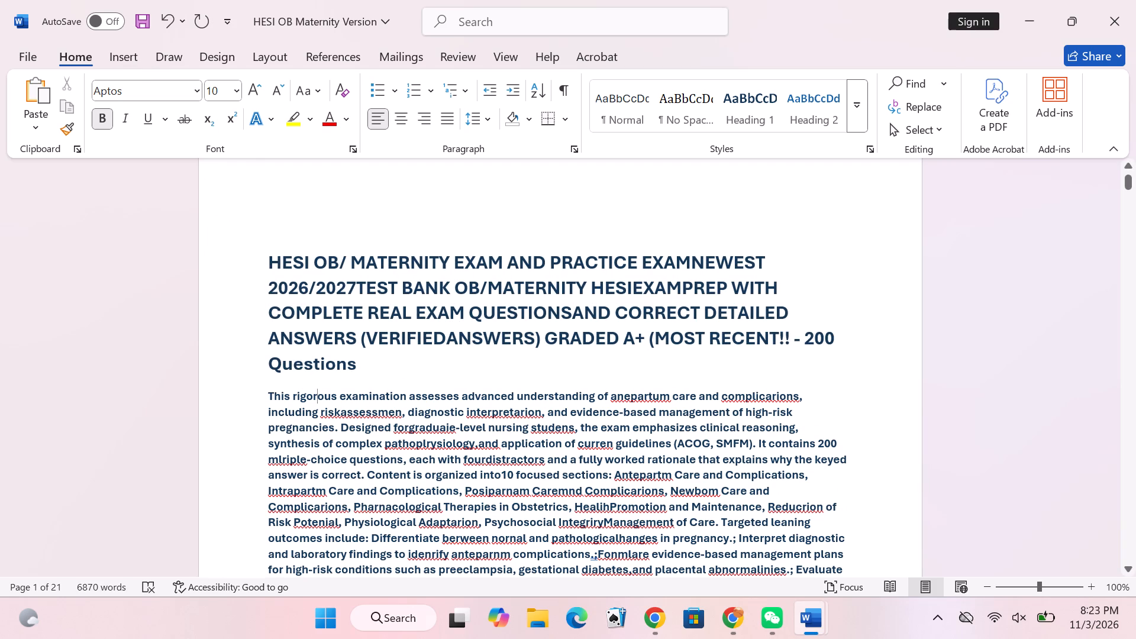
Make the "This rigorous examination" introductory paragraph italic and remove its bold formatting.
drag(271, 404, 538, 424)
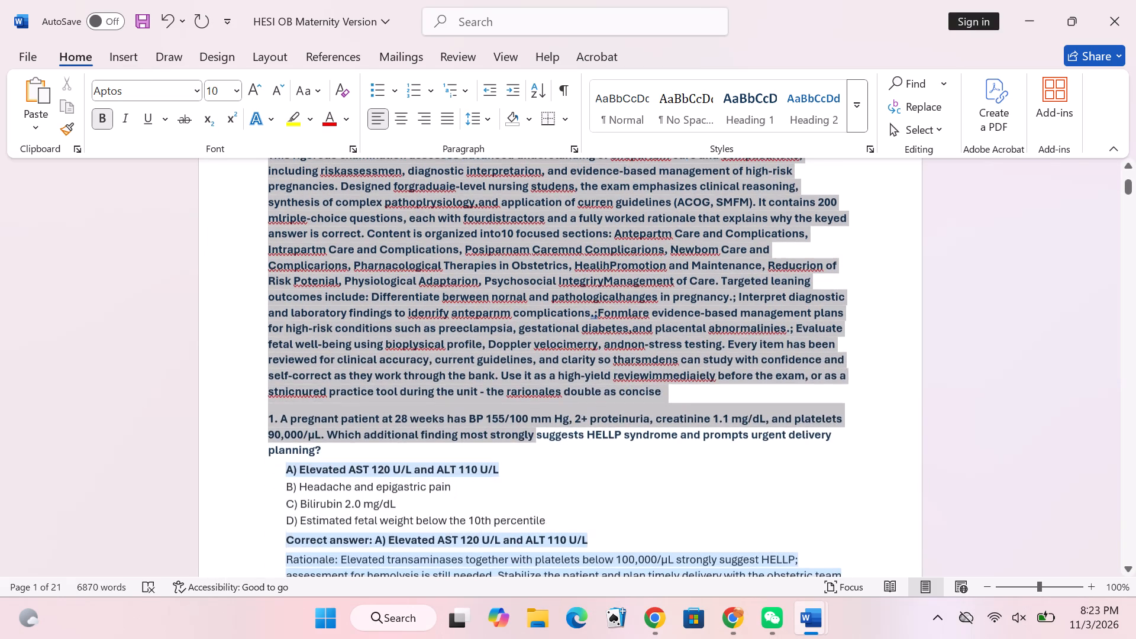
drag(538, 424, 658, 392)
key(ctrl+i)
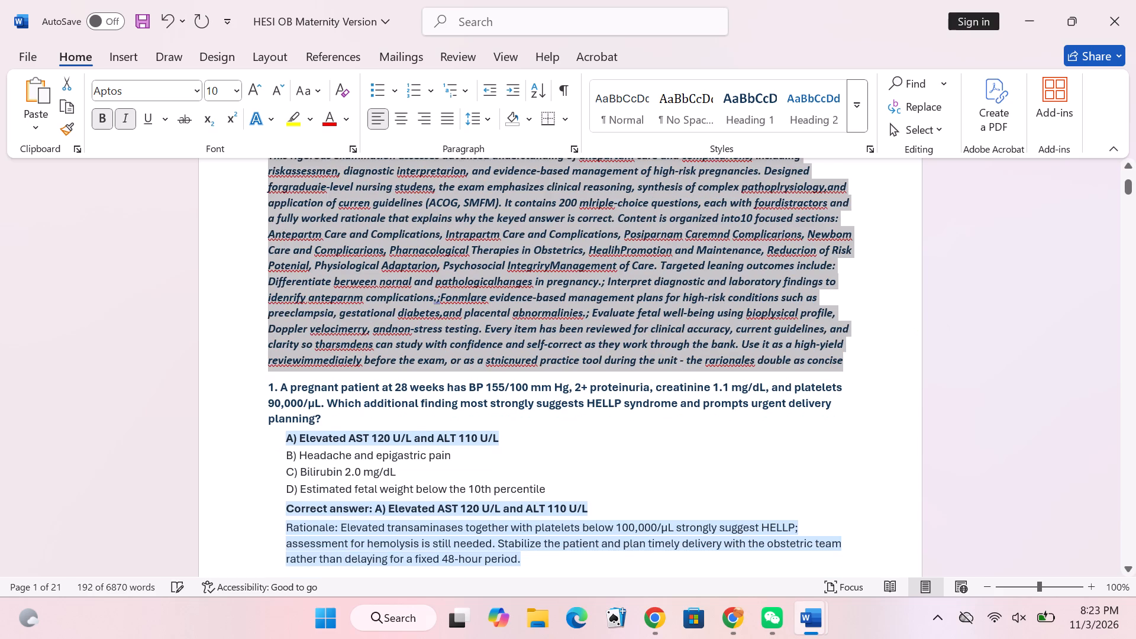
key(ctrl+b)
click(520, 274)
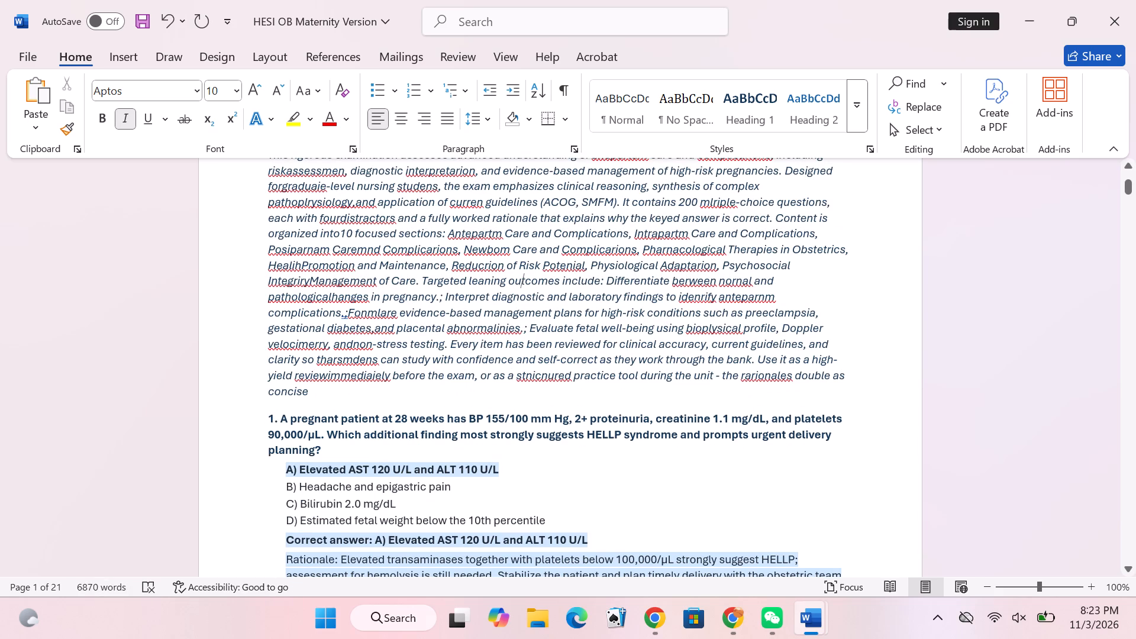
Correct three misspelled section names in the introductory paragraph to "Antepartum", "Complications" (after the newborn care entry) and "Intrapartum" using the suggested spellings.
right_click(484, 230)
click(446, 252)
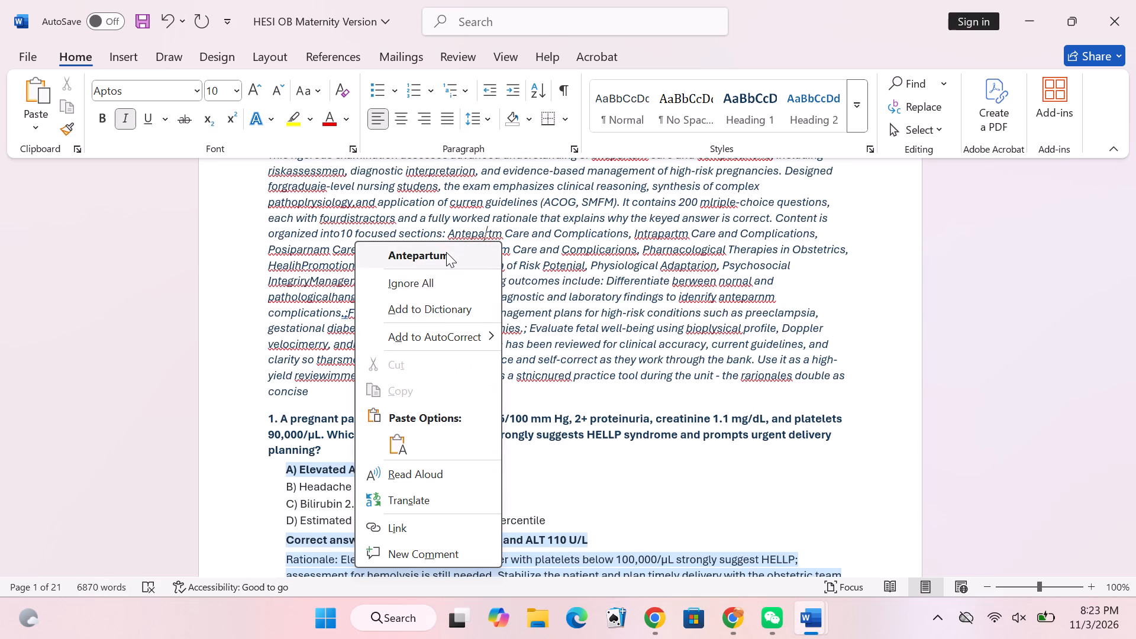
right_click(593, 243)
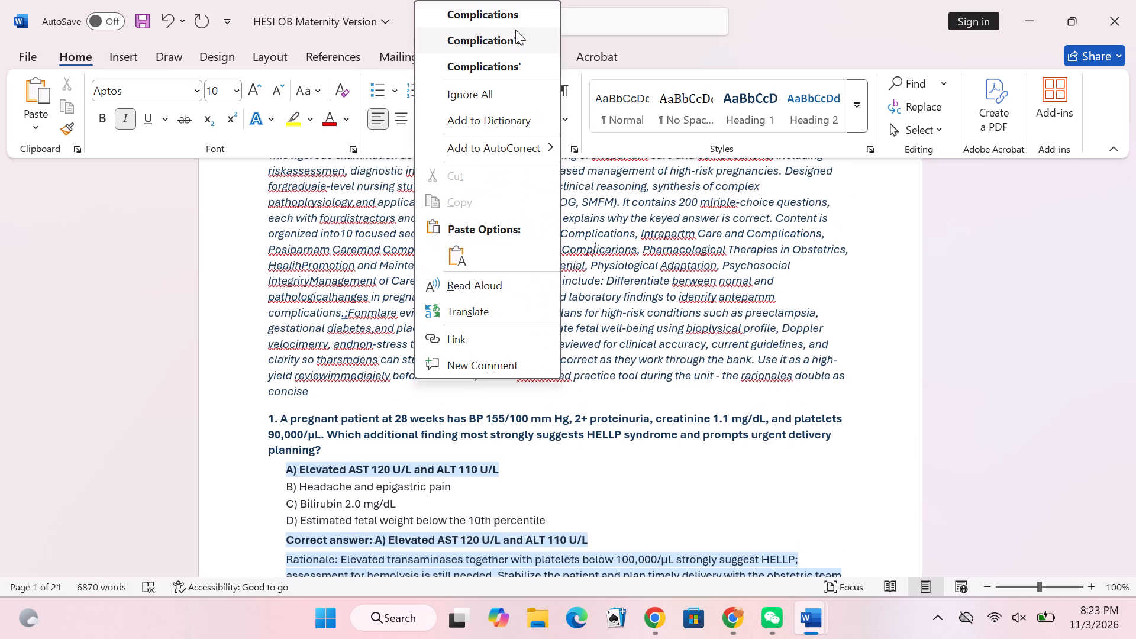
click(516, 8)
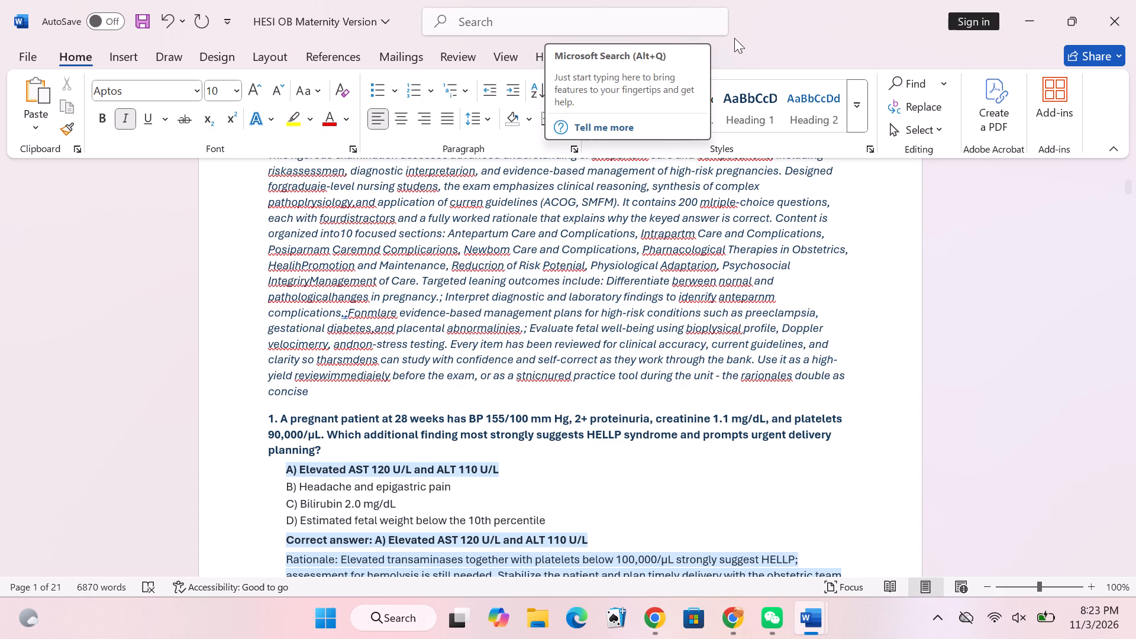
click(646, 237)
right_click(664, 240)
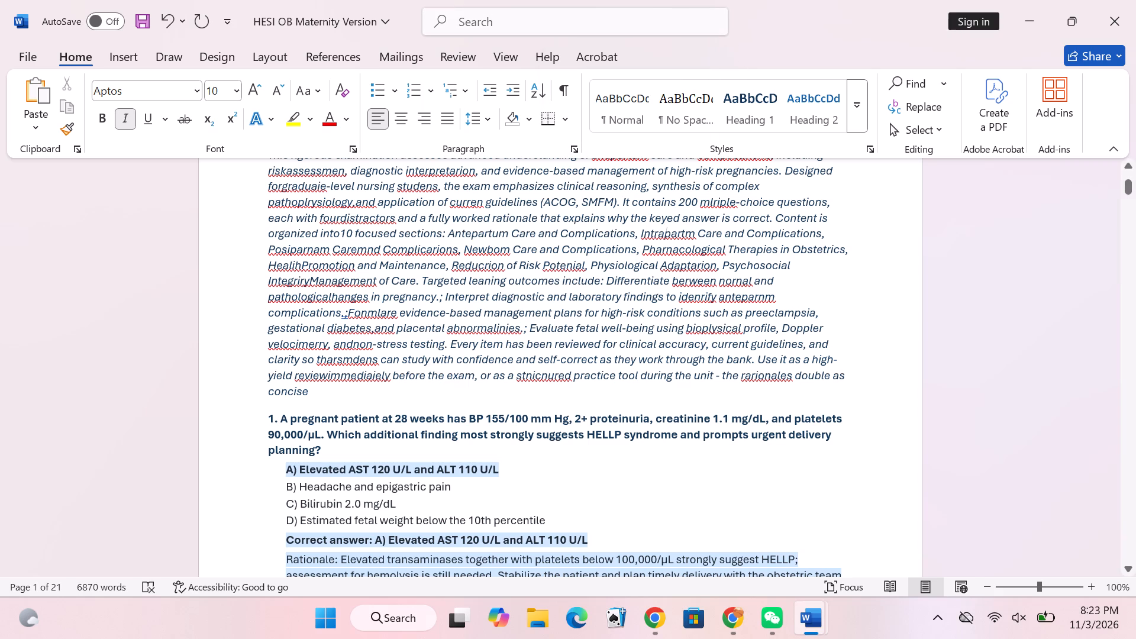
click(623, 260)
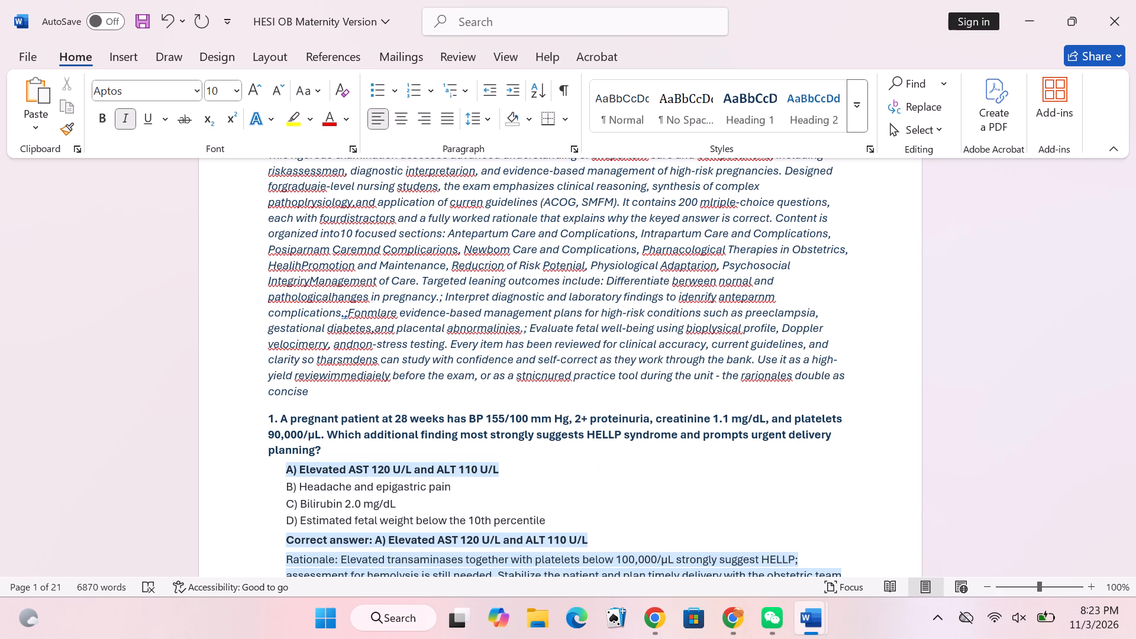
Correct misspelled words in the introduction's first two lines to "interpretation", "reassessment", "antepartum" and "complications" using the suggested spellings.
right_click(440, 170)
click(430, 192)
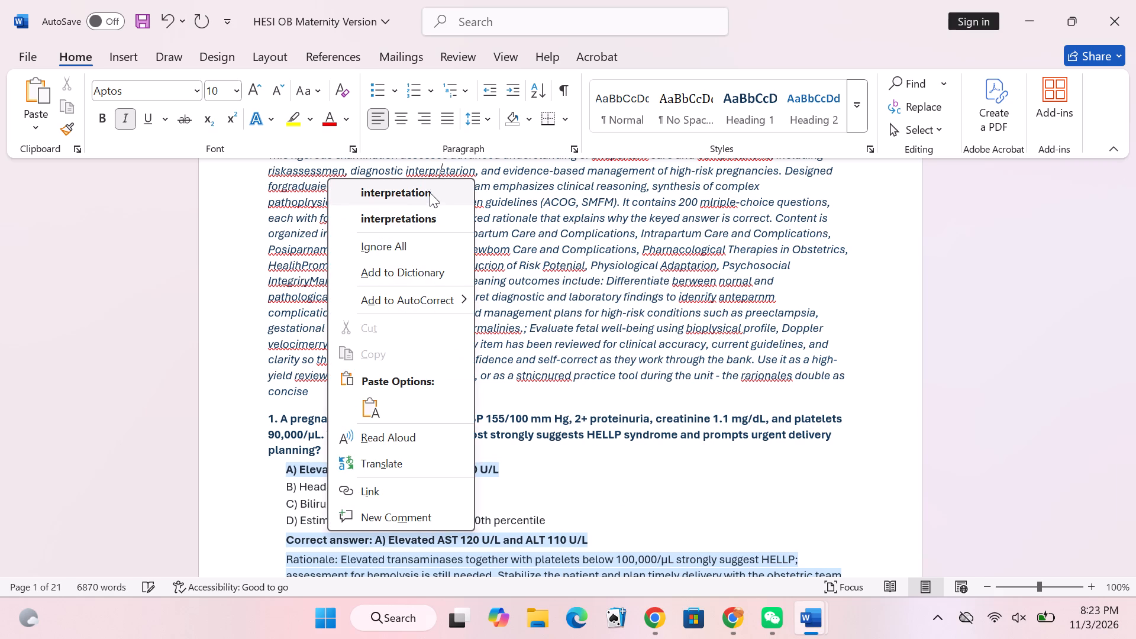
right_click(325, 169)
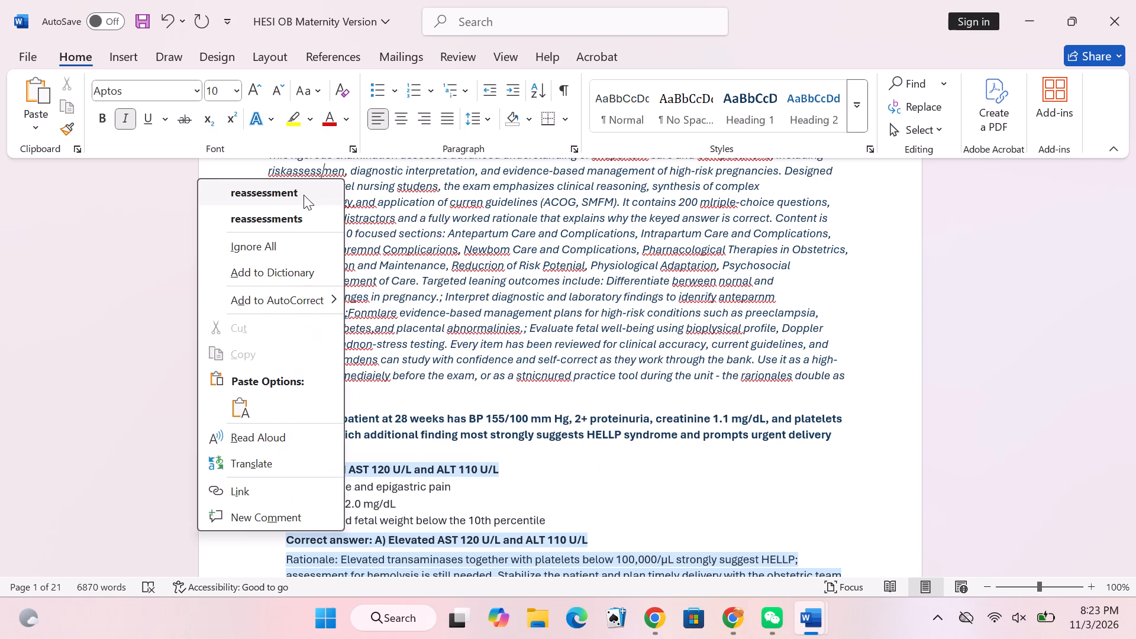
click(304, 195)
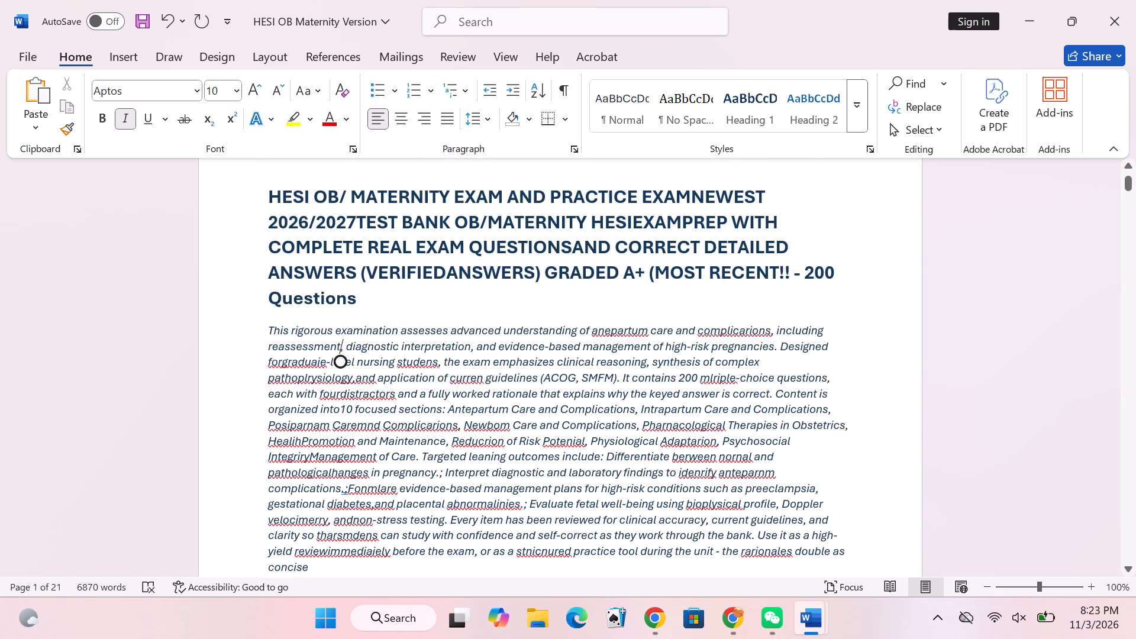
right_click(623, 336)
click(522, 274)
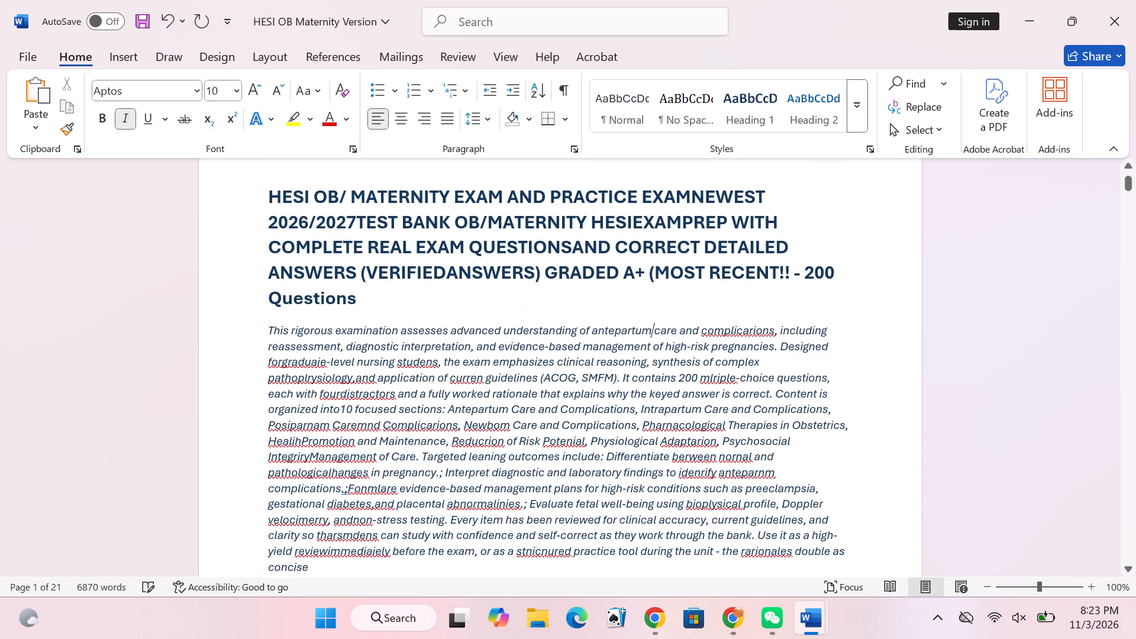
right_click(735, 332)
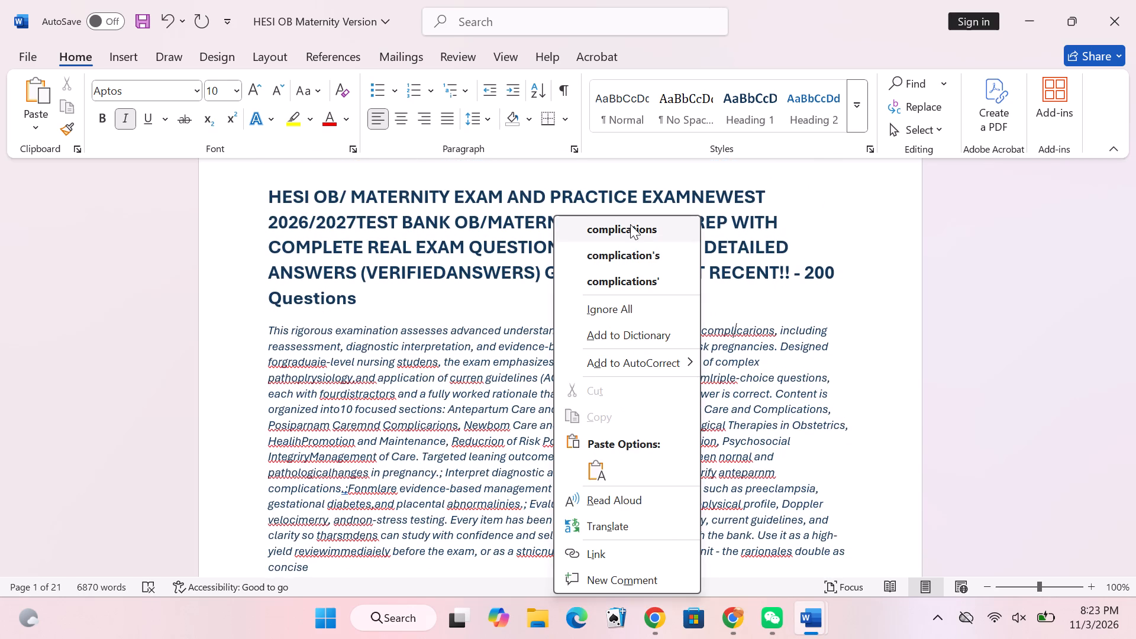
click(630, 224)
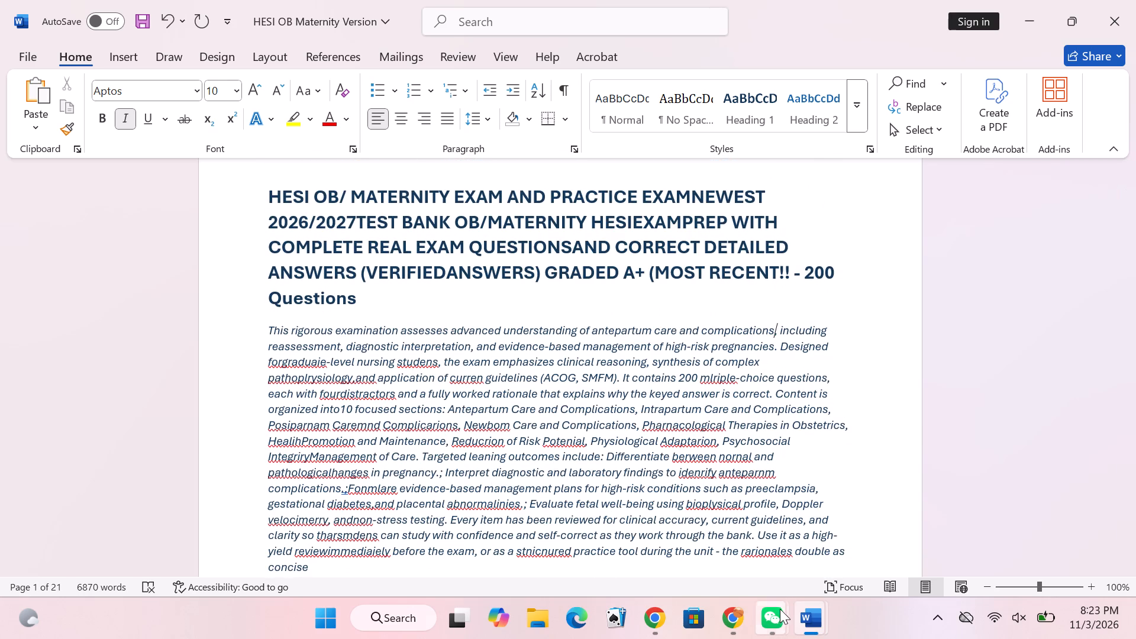
Switch to the photo in Weixin and copy only the introductory paragraph, from "This rigorous examination" through "double as concise".
click(864, 522)
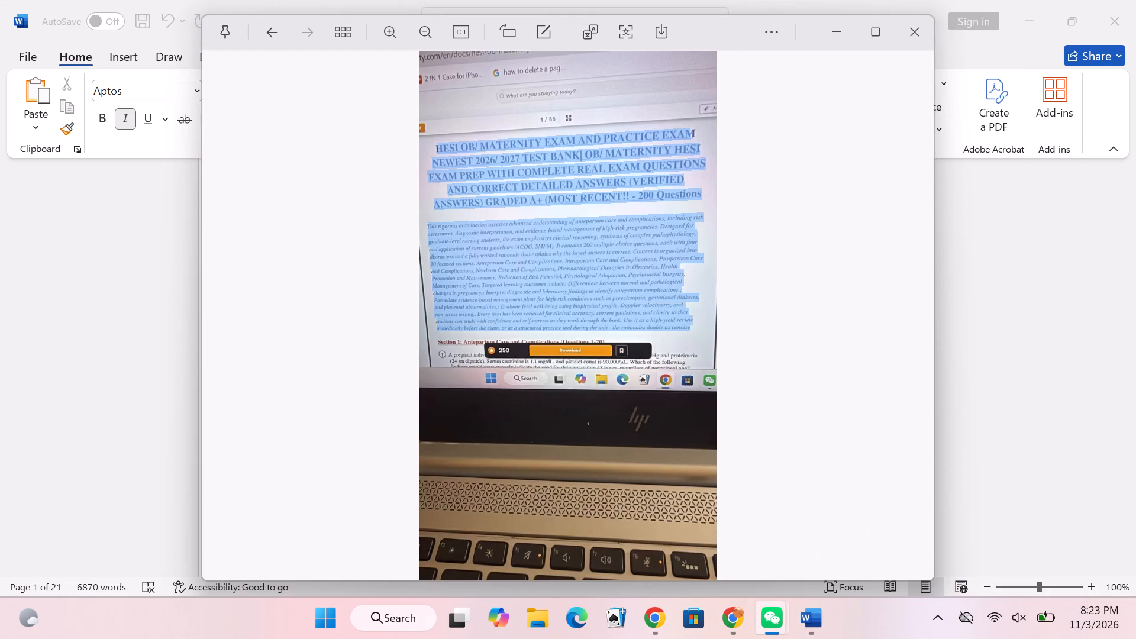
click(587, 321)
right_drag(692, 327, 646, 291)
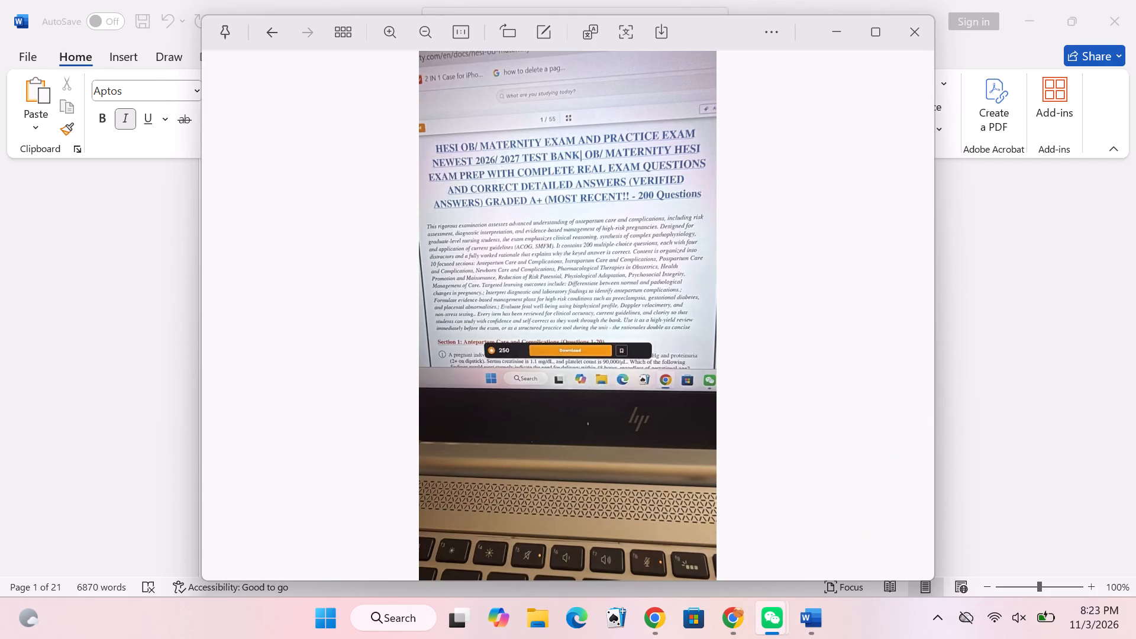
right_drag(427, 226, 557, 292)
drag(646, 321, 689, 331)
click(689, 331)
drag(689, 331, 492, 240)
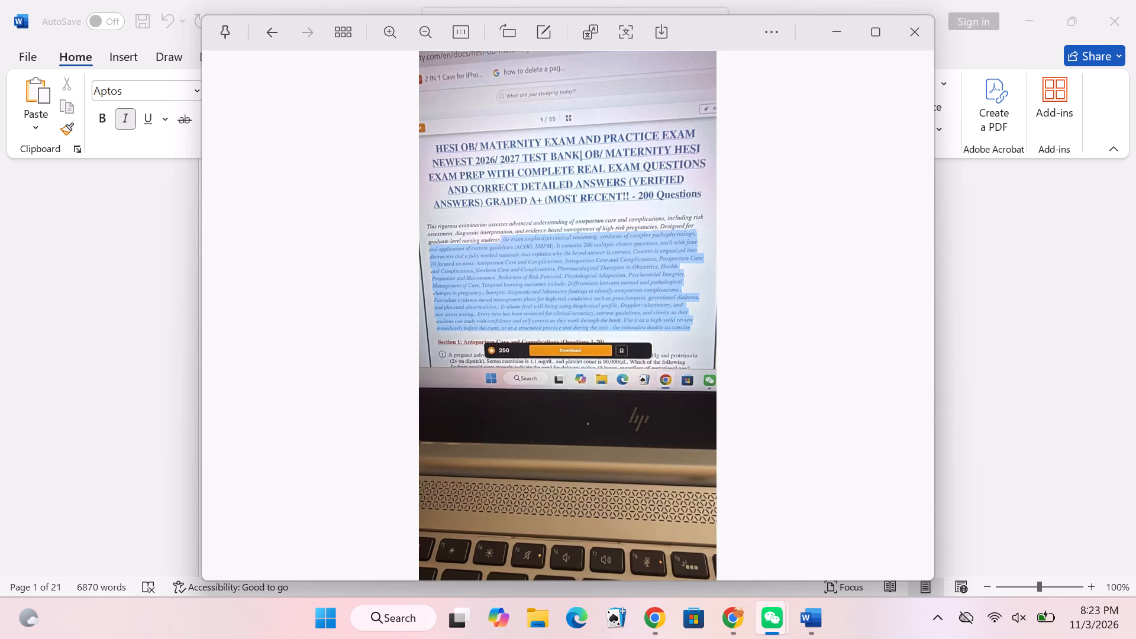
drag(492, 240, 428, 224)
key(ctrl+c)
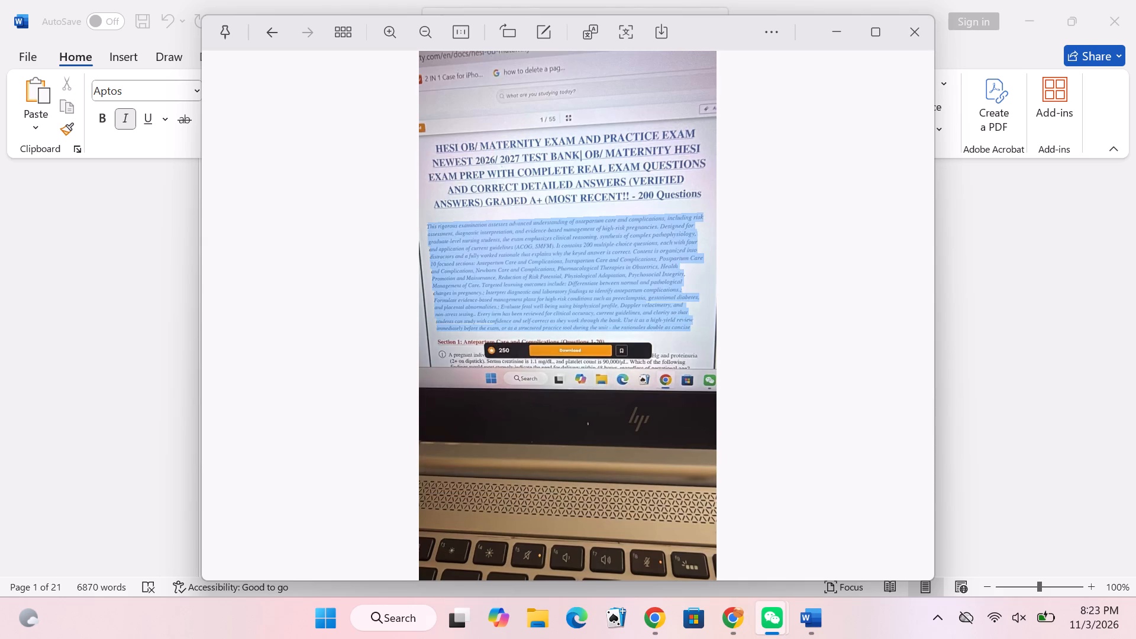
Return to the Word document and replace the introductory paragraph with the copied text, pasted as text only on a new line below the title.
click(1049, 323)
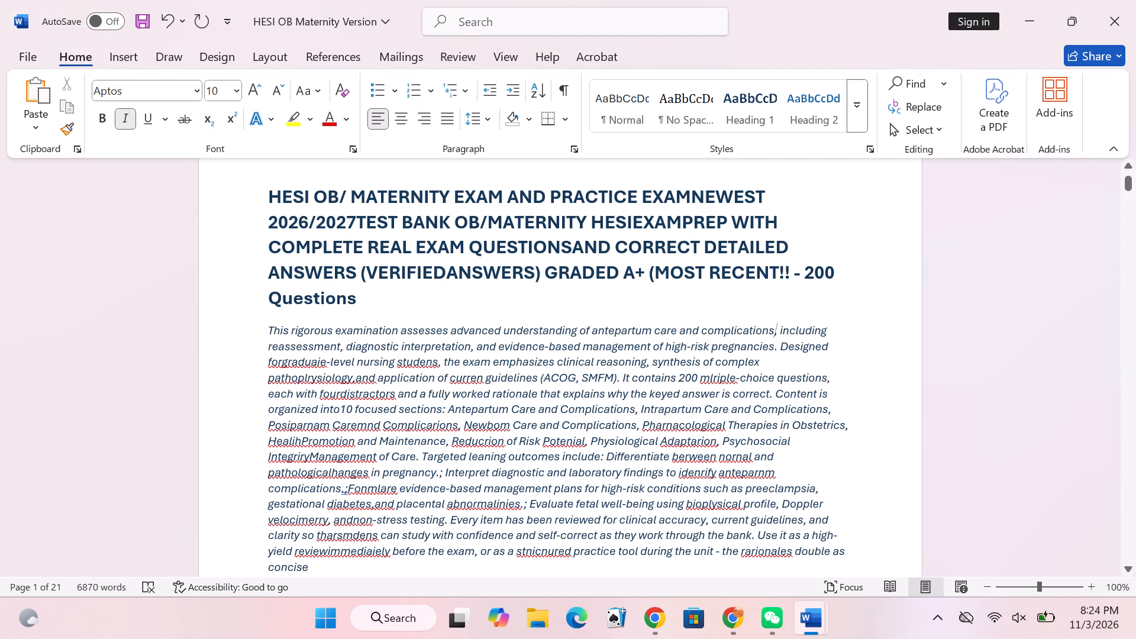
drag(263, 330, 321, 555)
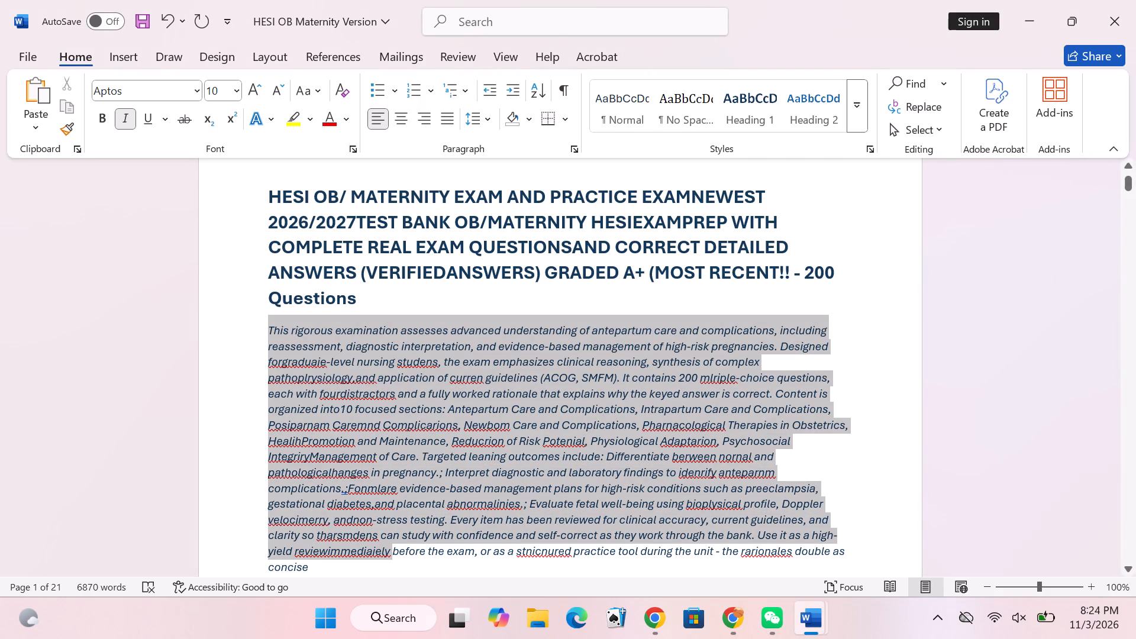
drag(321, 555, 319, 566)
key(BackSpace)
key(Return)
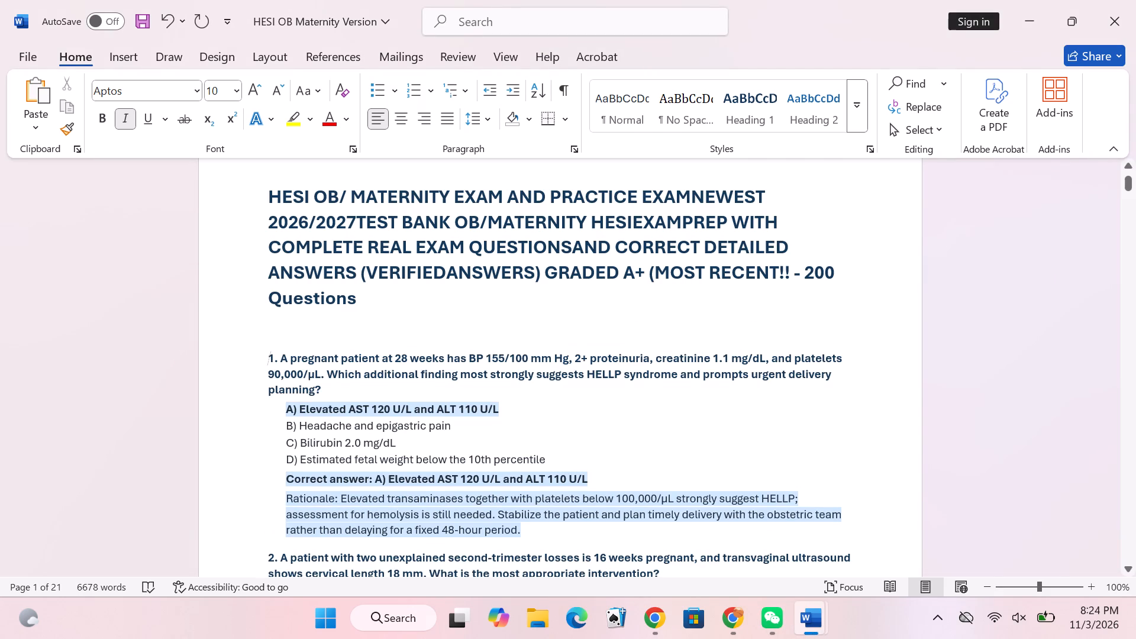
click(370, 314)
key(Return)
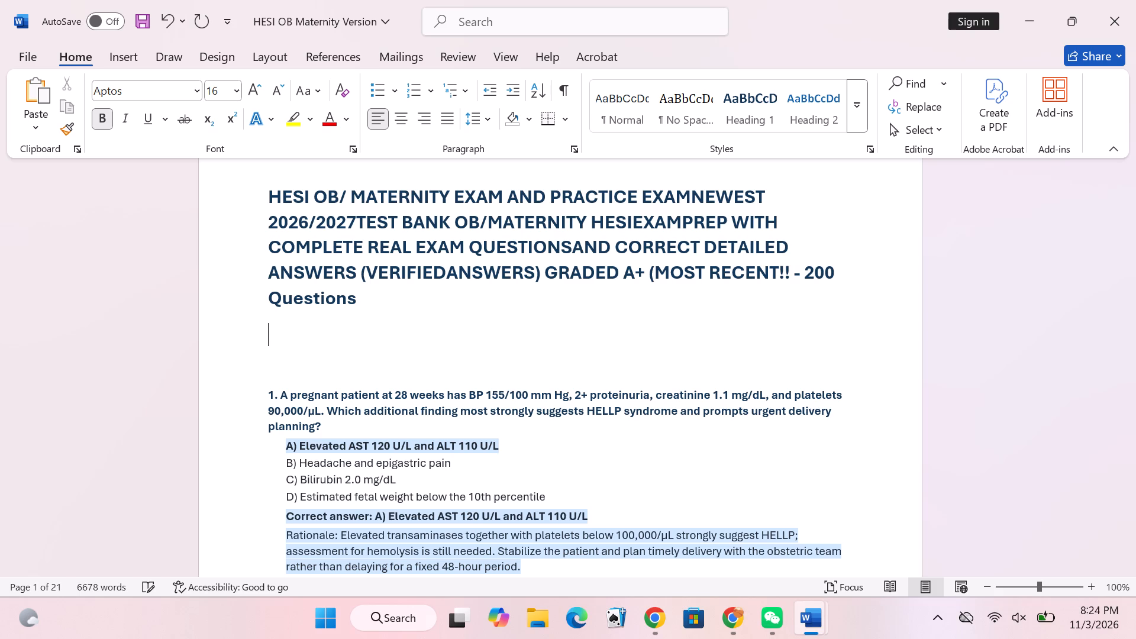
right_click(312, 345)
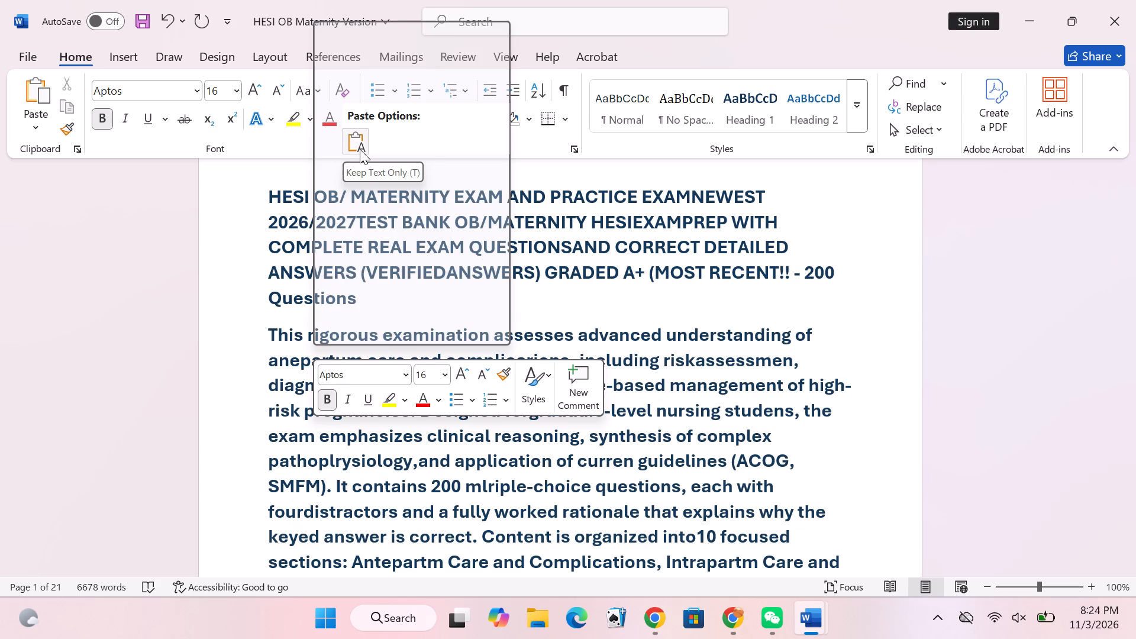
click(360, 149)
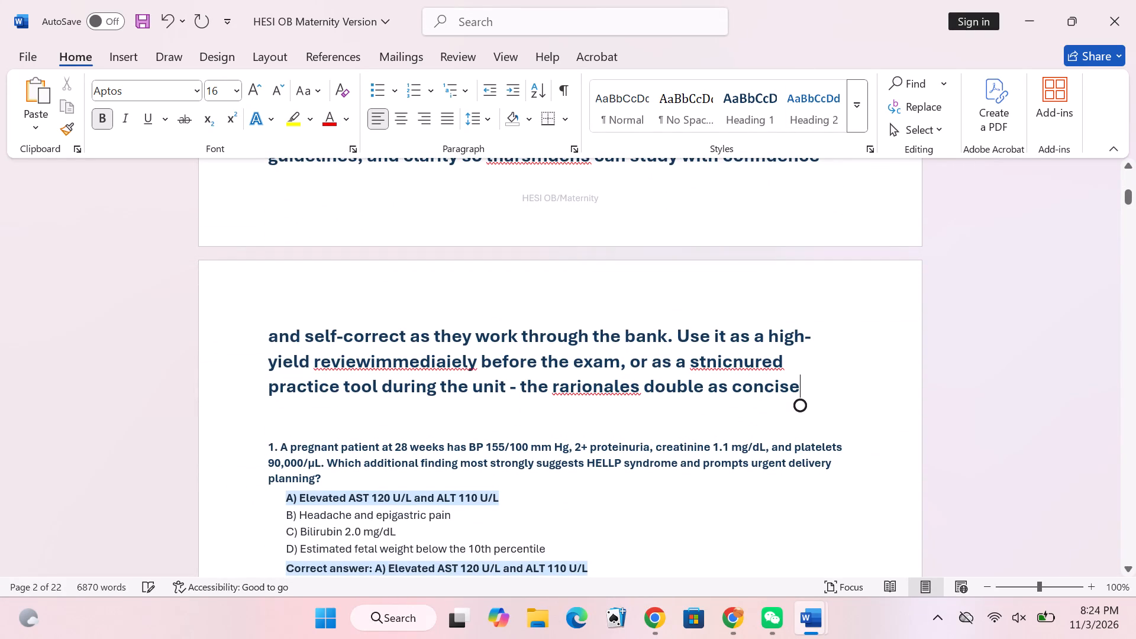
Format the pasted introductory paragraph as italic, non-bold, size 11 Times New Roman.
drag(805, 412, 729, 379)
drag(729, 379, 560, 122)
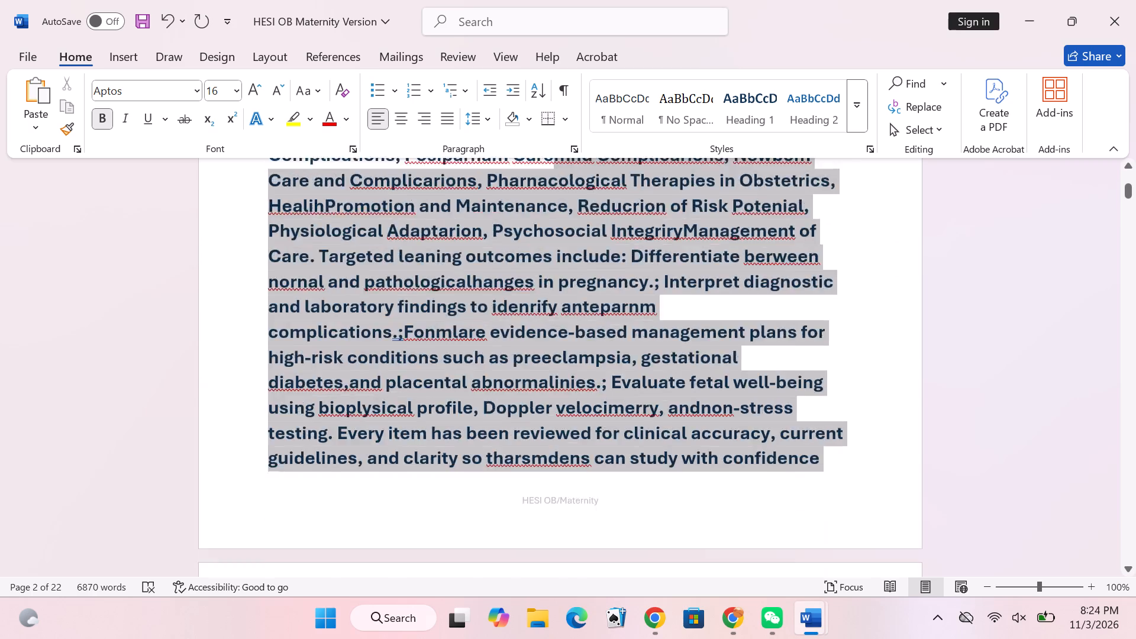
drag(560, 122, 291, 217)
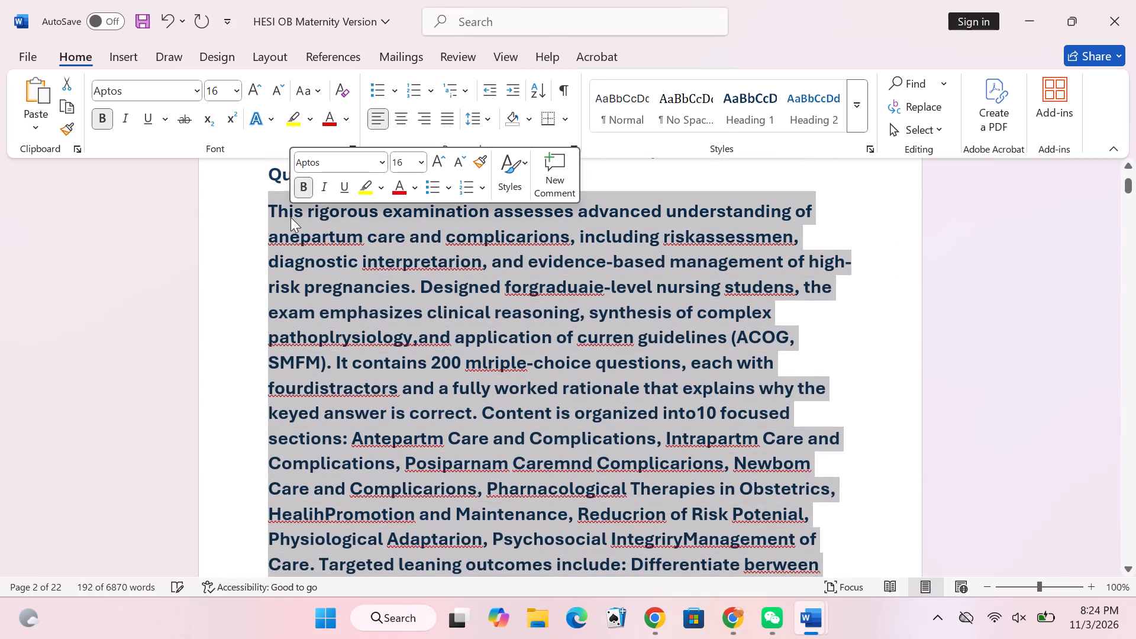
key(i)
key(ctrl+z)
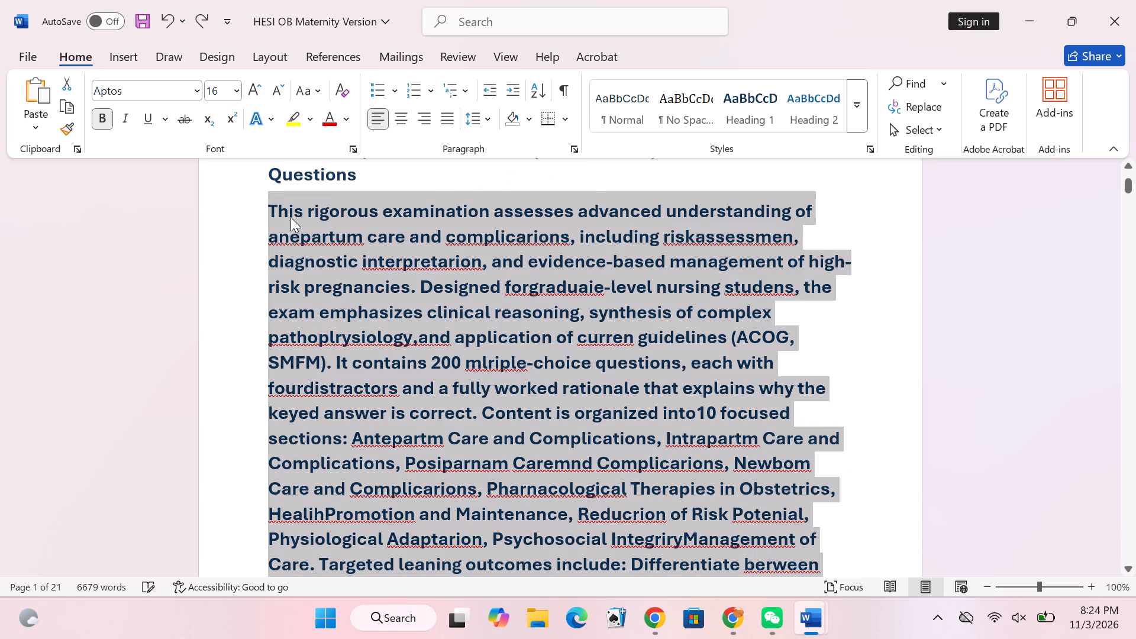
key(ctrl+i)
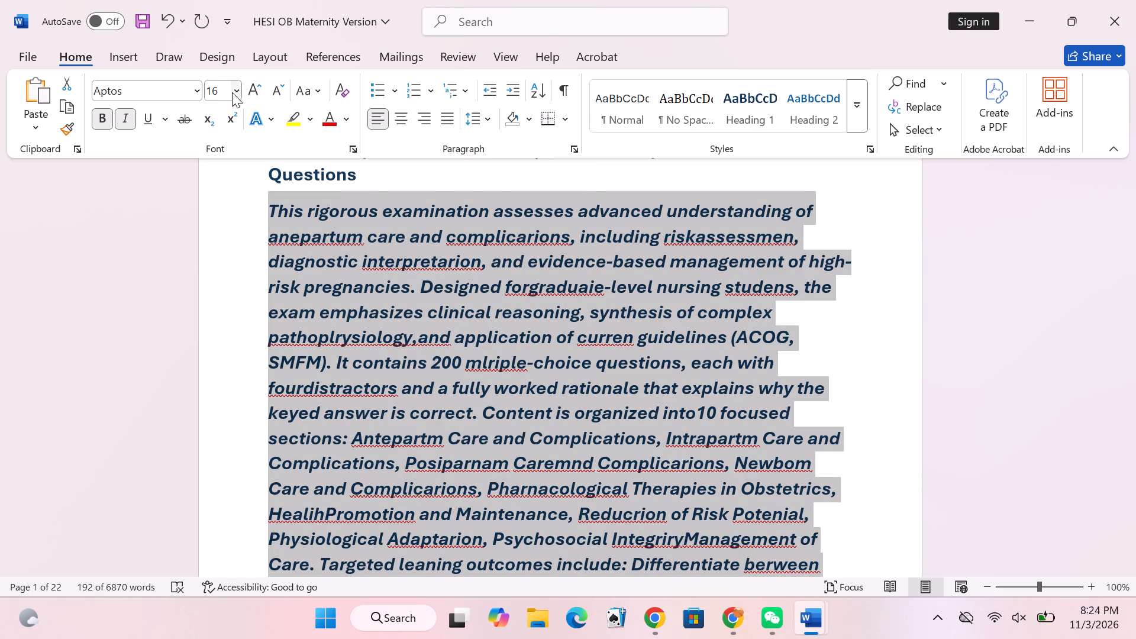
click(235, 92)
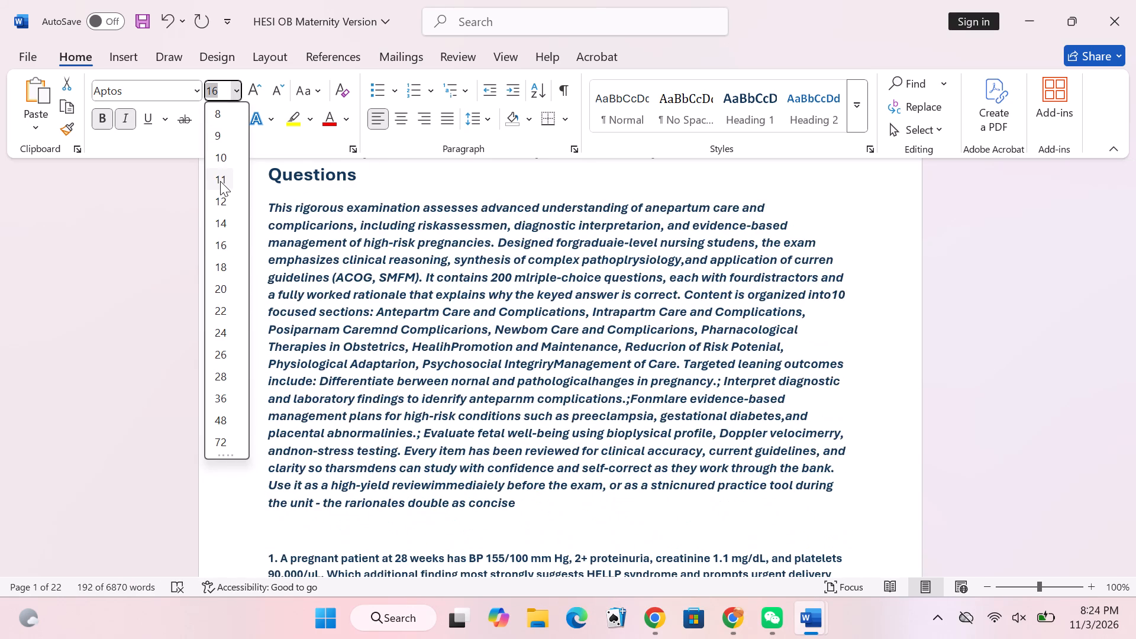
click(220, 181)
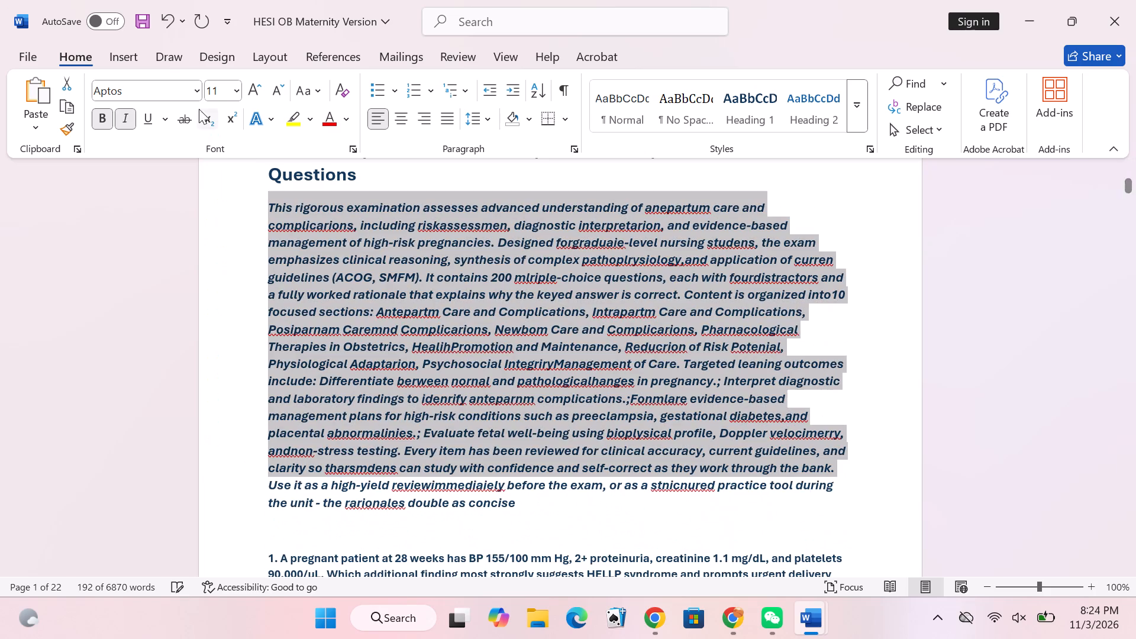
key(ctrl+b)
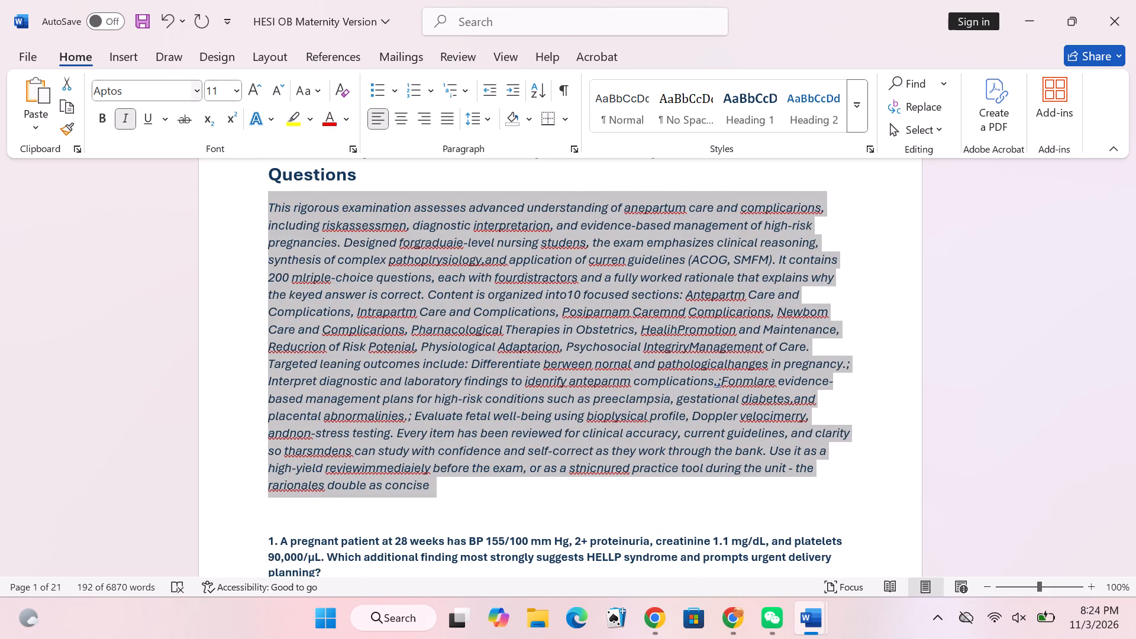
click(196, 91)
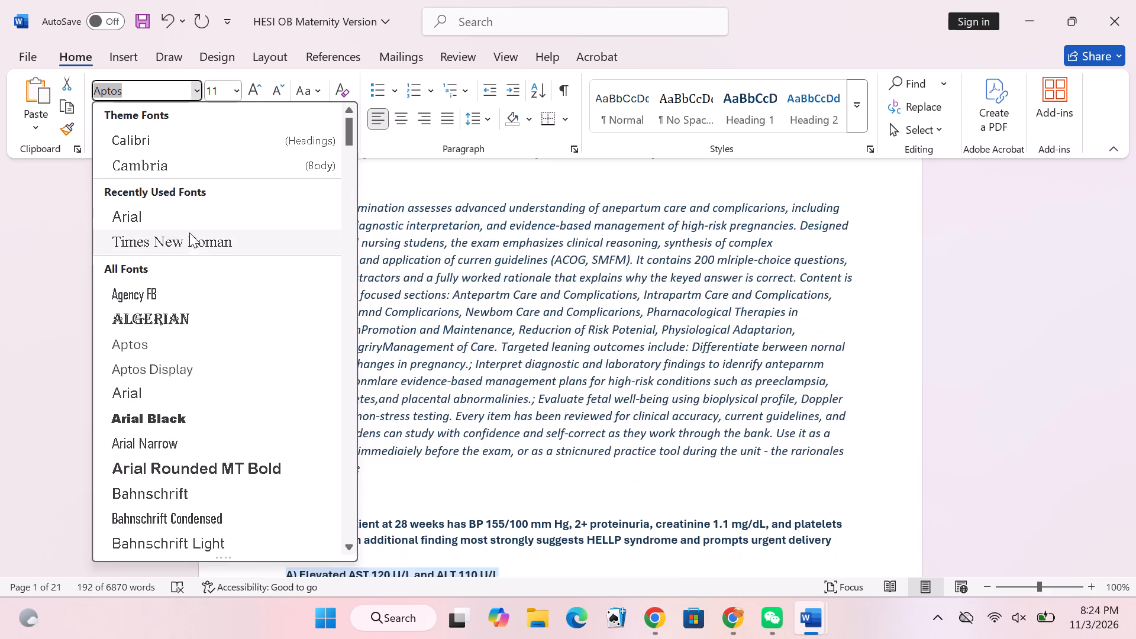
click(191, 248)
click(373, 292)
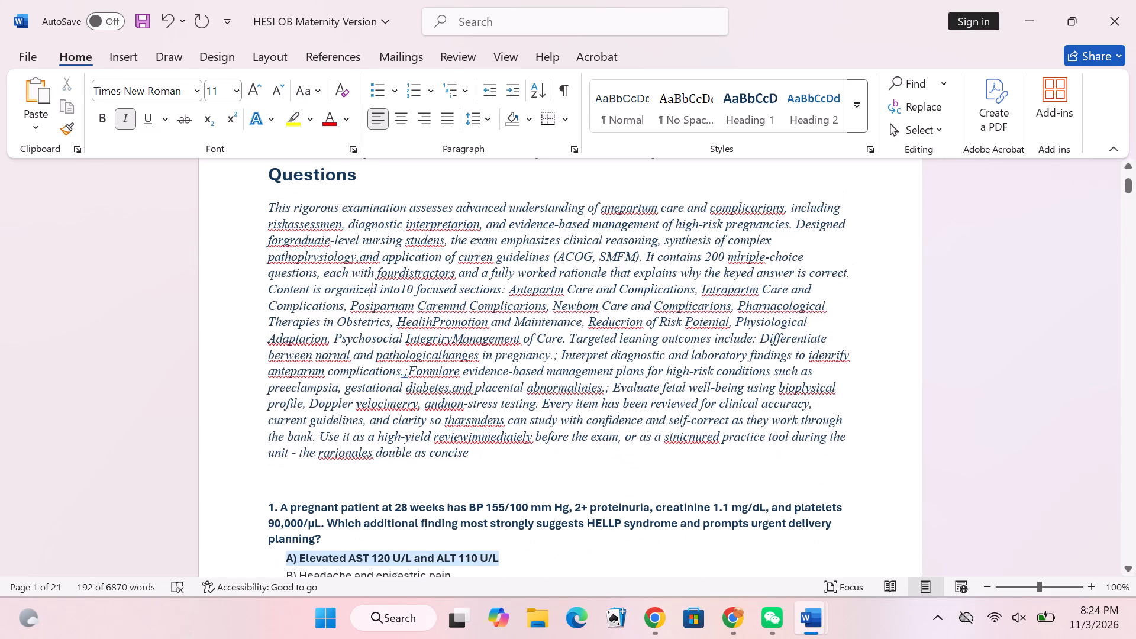
Correct misspelled words in the introduction's first two lines to "reassessment", "interpretation", "antepartum" and "complications" using the suggested spellings.
right_click(309, 222)
click(280, 252)
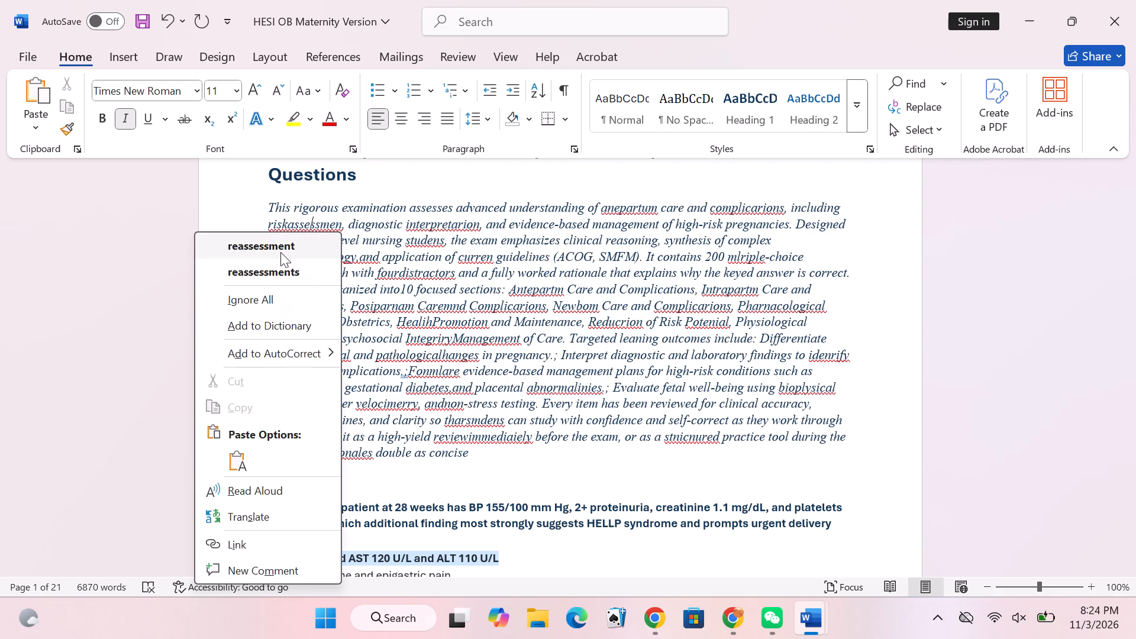
right_click(457, 230)
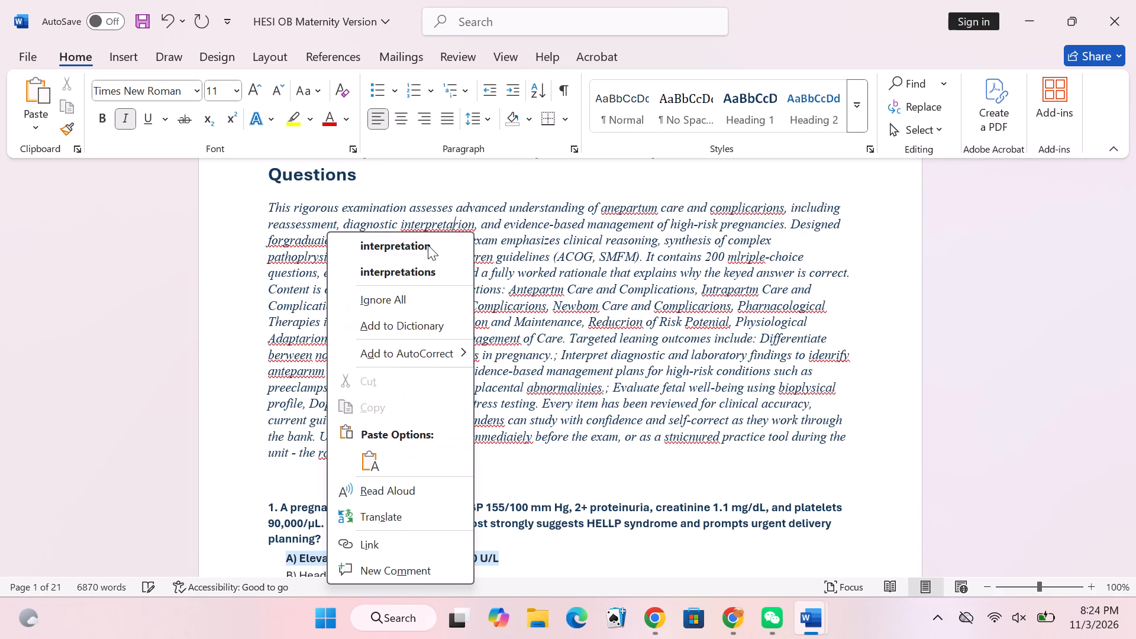
click(427, 246)
right_click(640, 209)
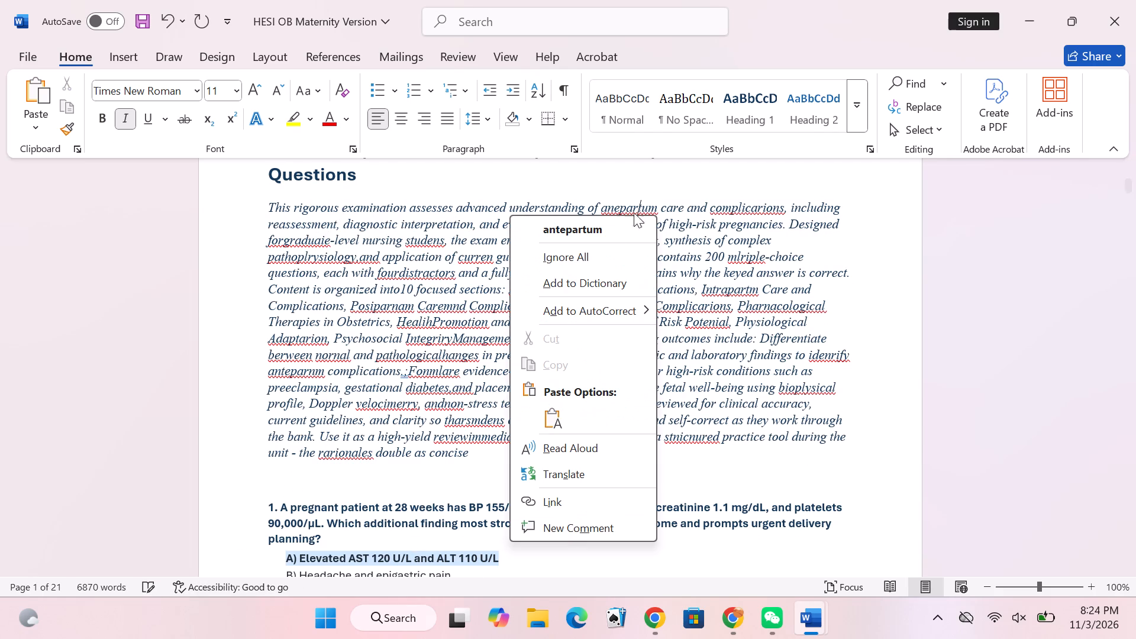
click(609, 228)
right_click(757, 206)
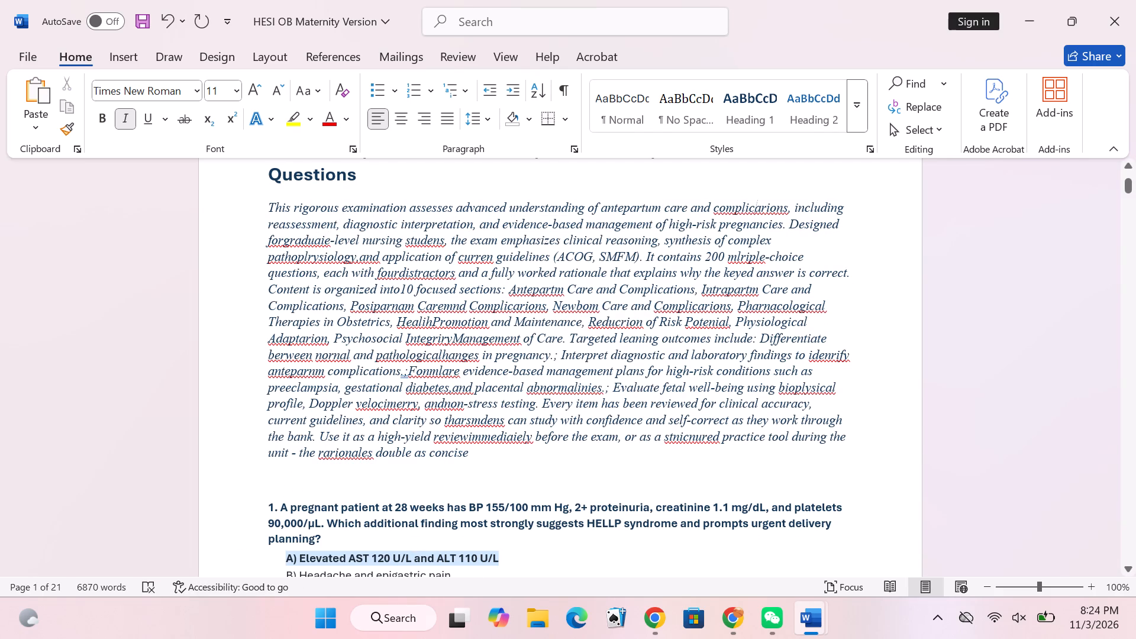
click(731, 233)
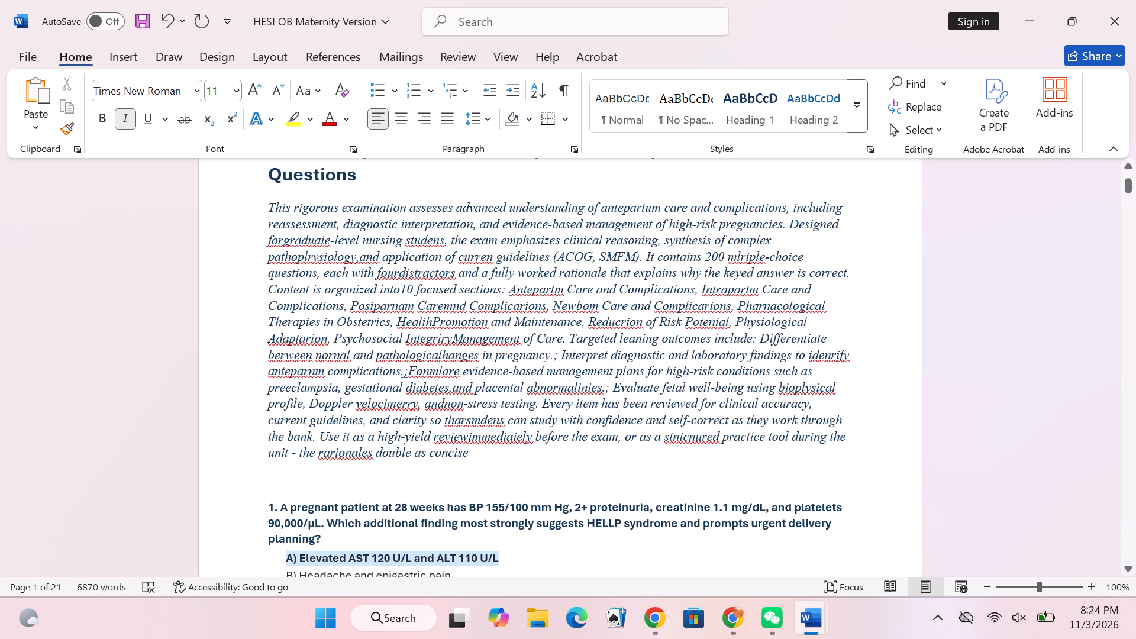
Ignore all spelling flags for "Posiparnam" in the introduction's list of sections.
right_click(398, 308)
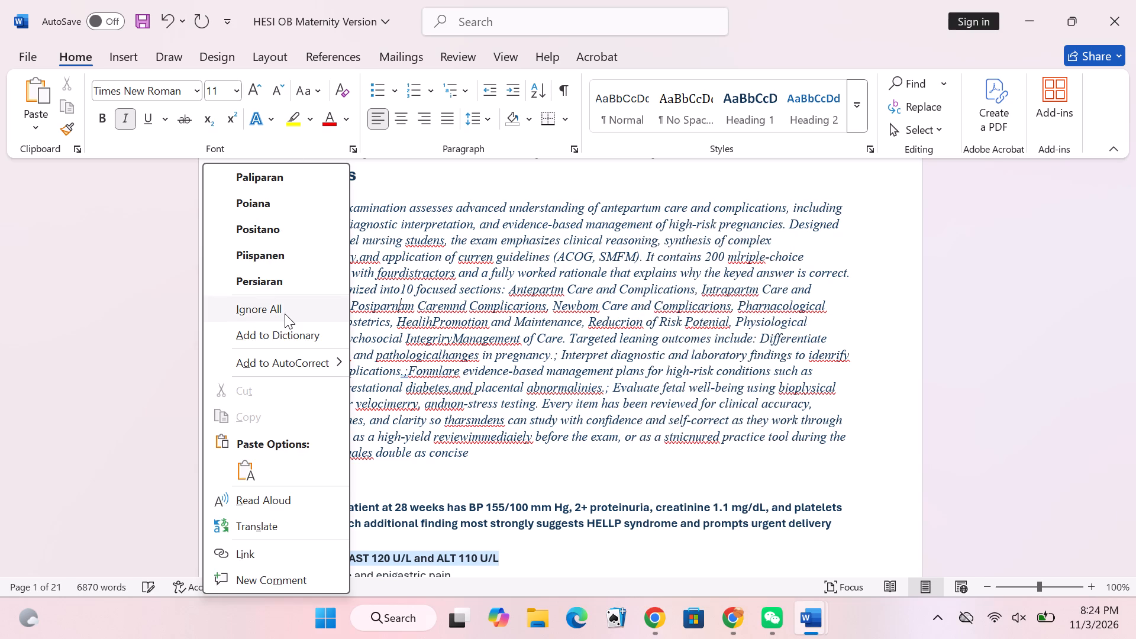
click(285, 314)
Insert a space after "for" in the introduction's third line, and correct the misspelled words to "students" and "Adaptation".
right_click(313, 240)
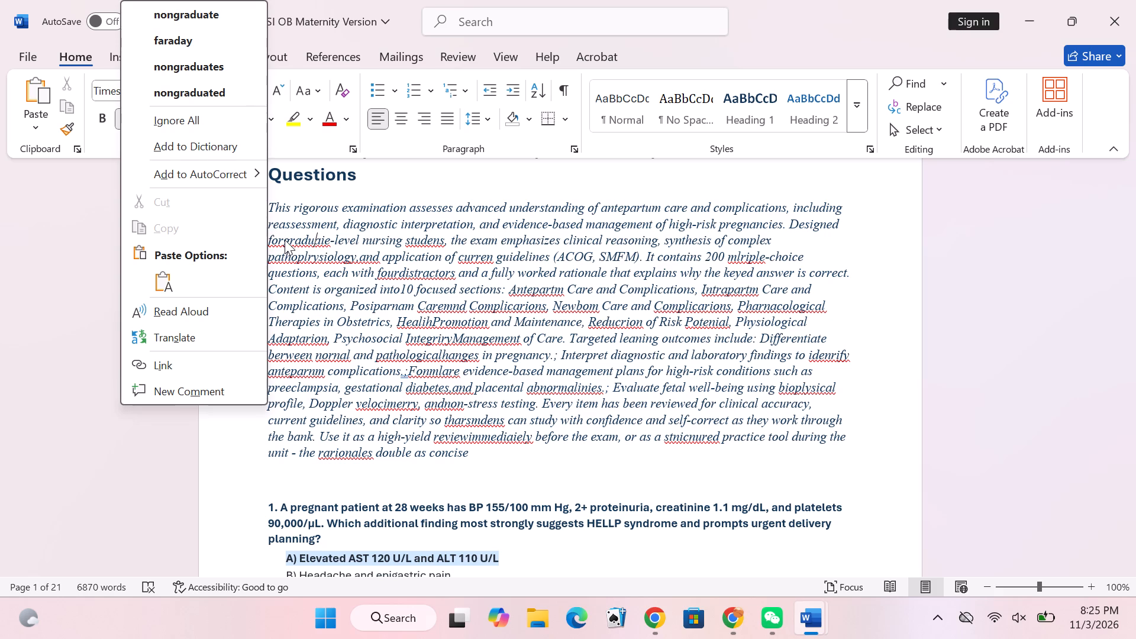
click(285, 240)
right_click(285, 240)
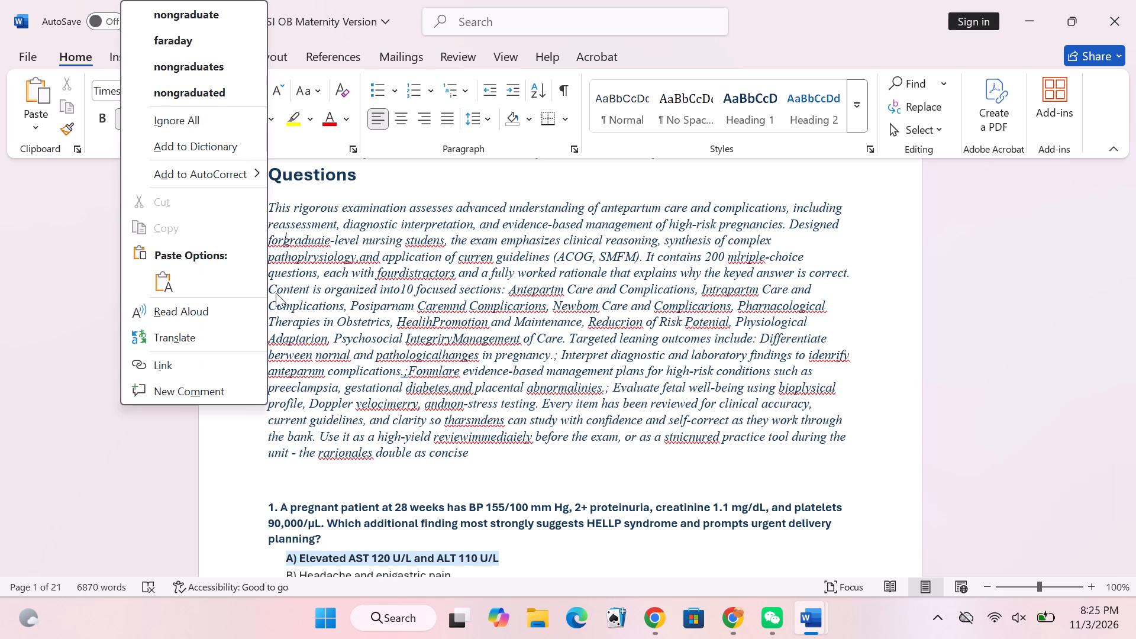
click(286, 294)
key(space)
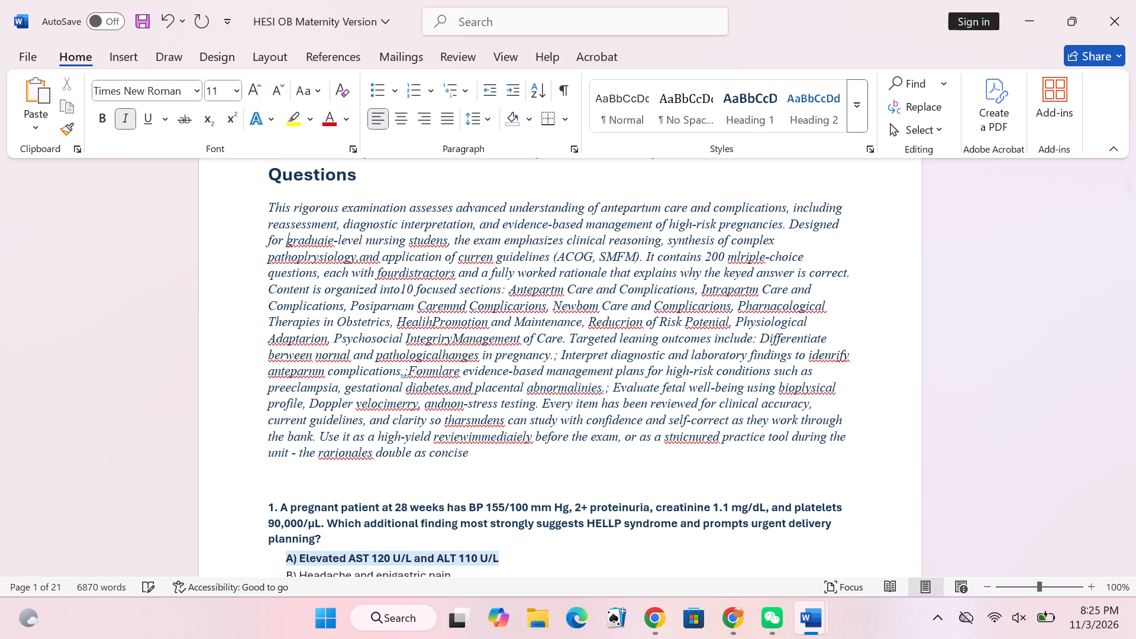
right_click(435, 237)
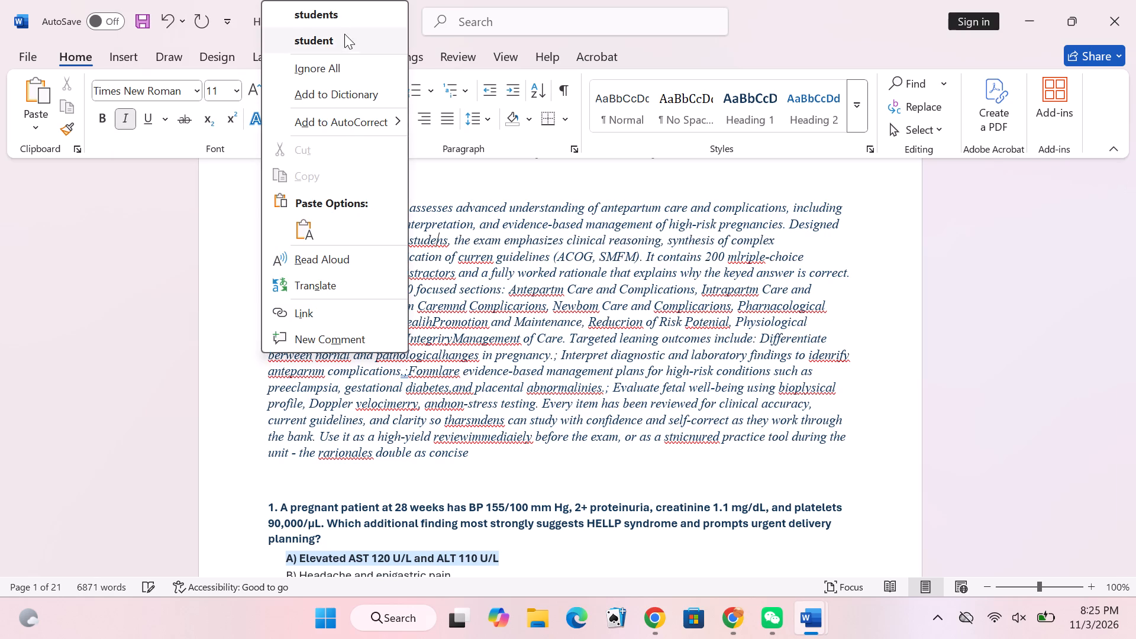
click(344, 18)
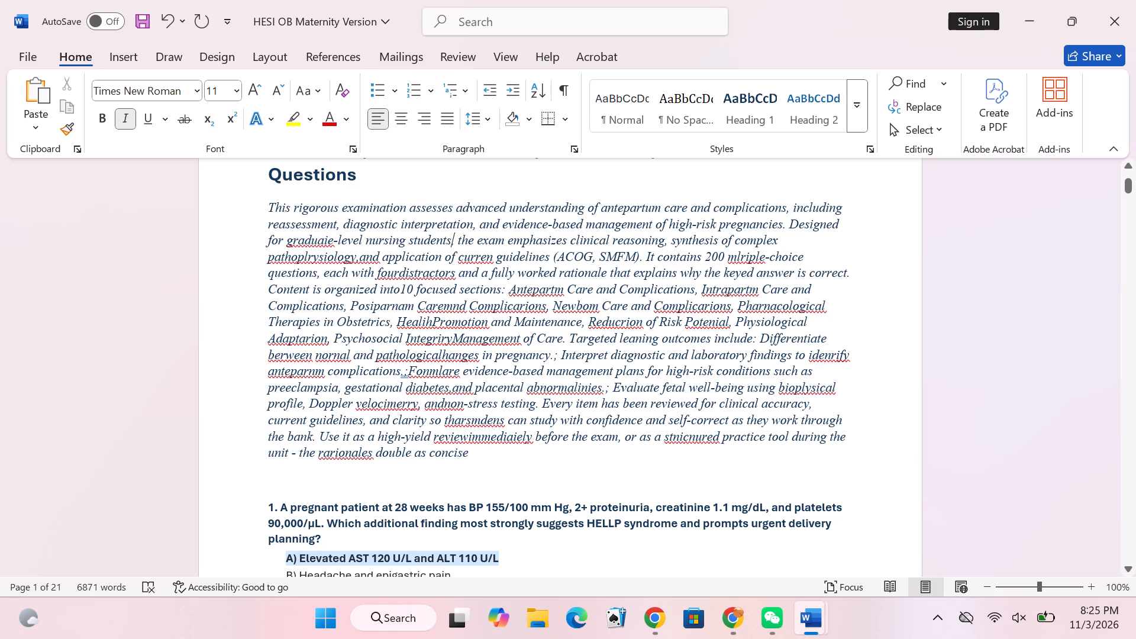
right_click(303, 340)
click(217, 253)
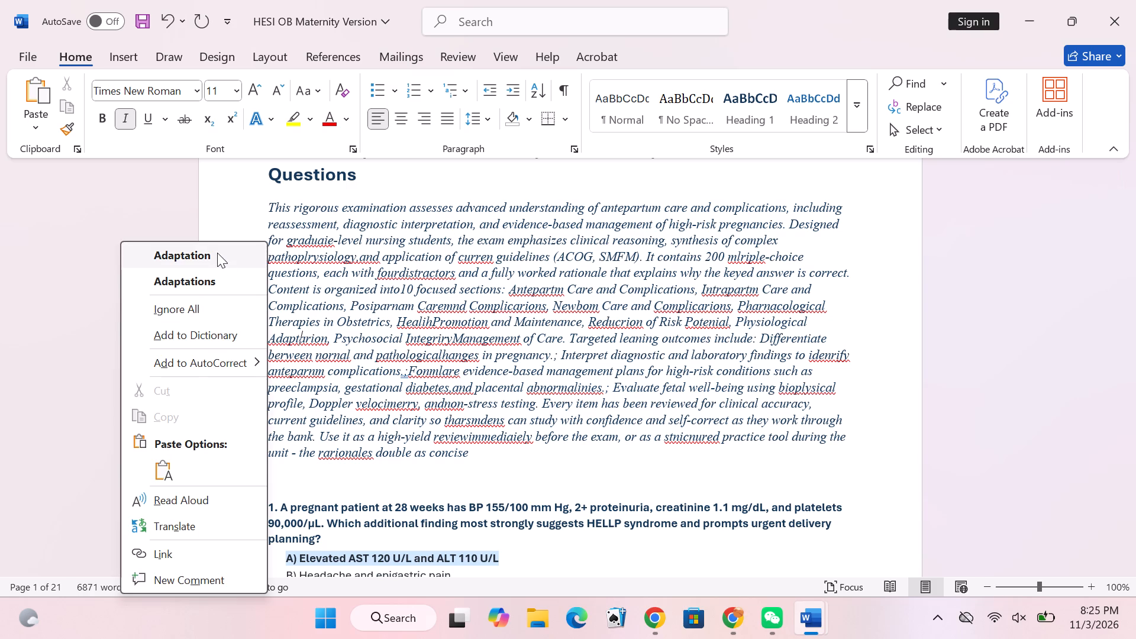
Edit the run-together words before "and Maintenance" in the introduction to read "Heatih Promotion".
right_click(444, 315)
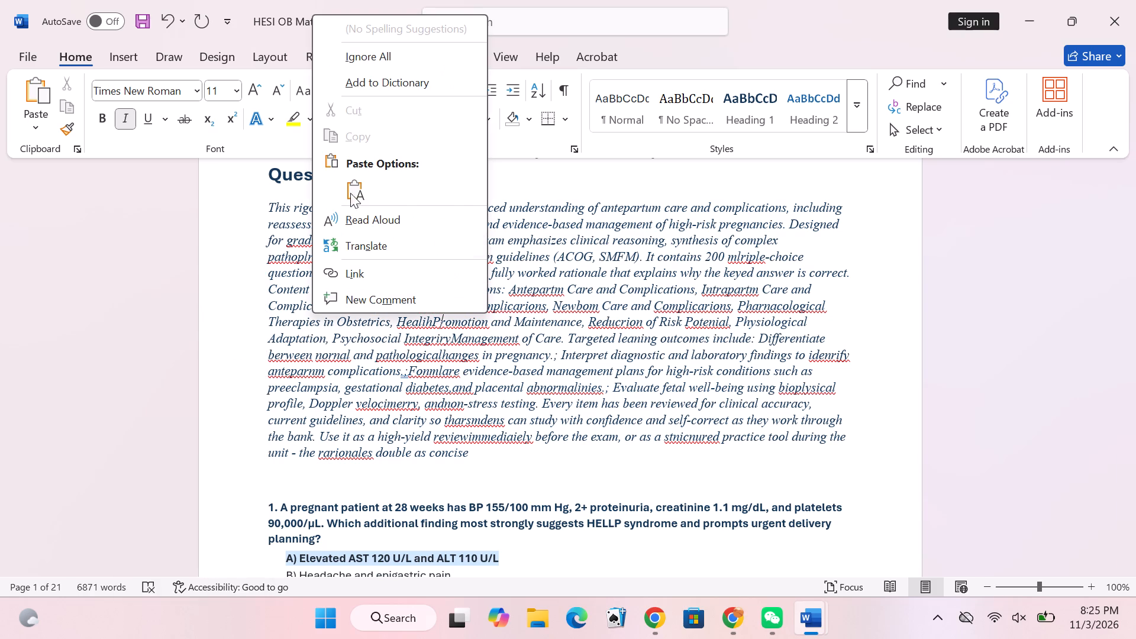
drag(415, 341, 419, 322)
right_click(419, 322)
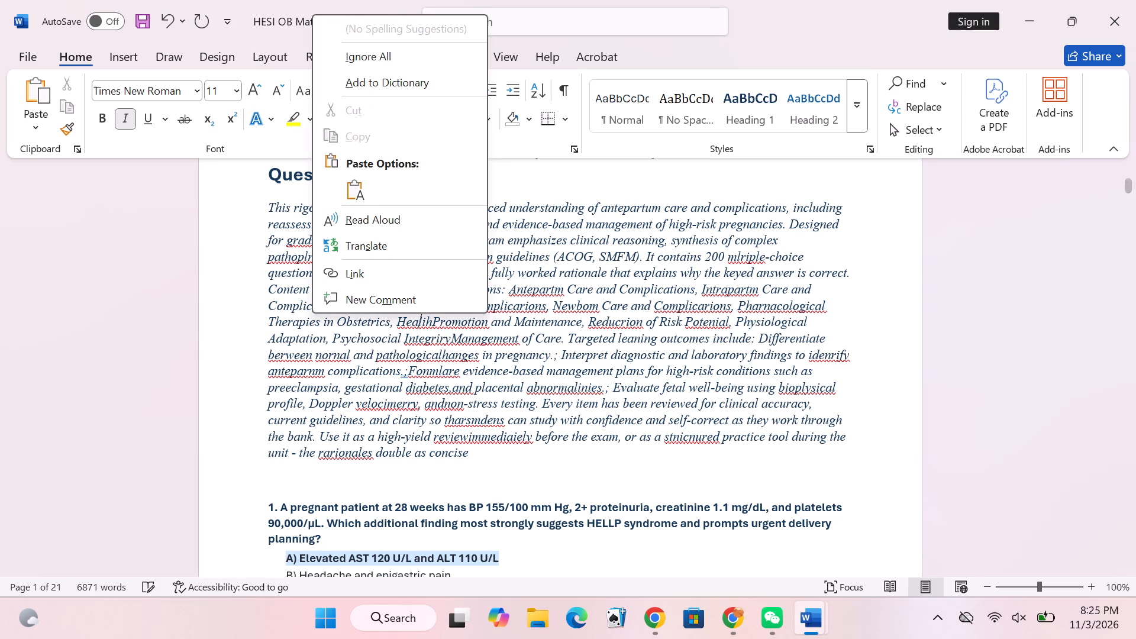
click(421, 340)
click(425, 323)
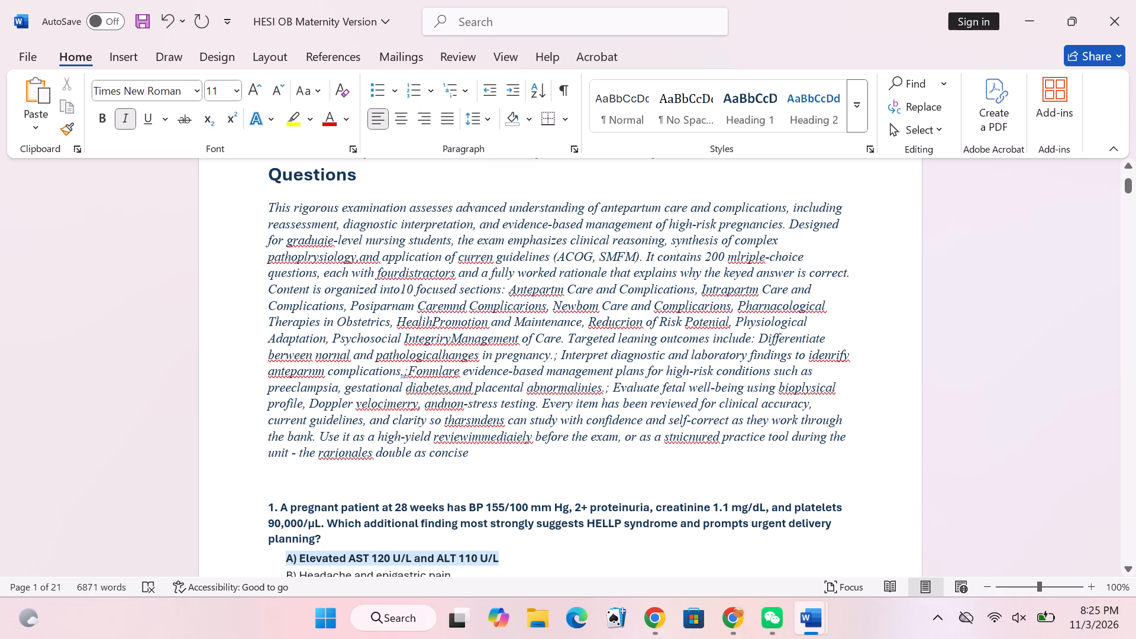
key(BackSpace)
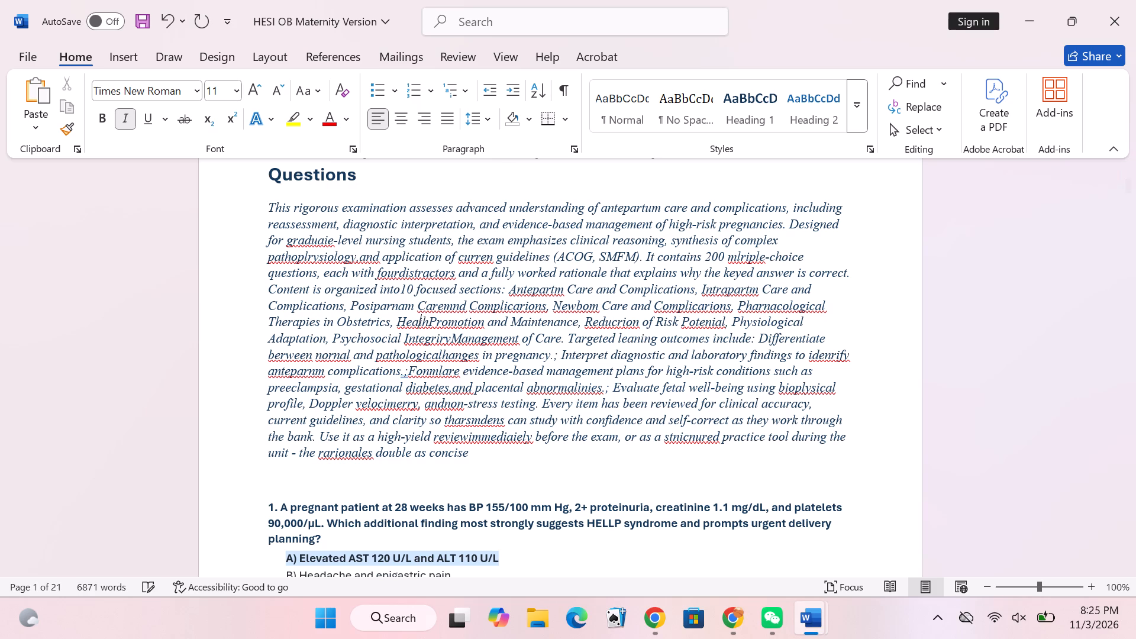
key(t)
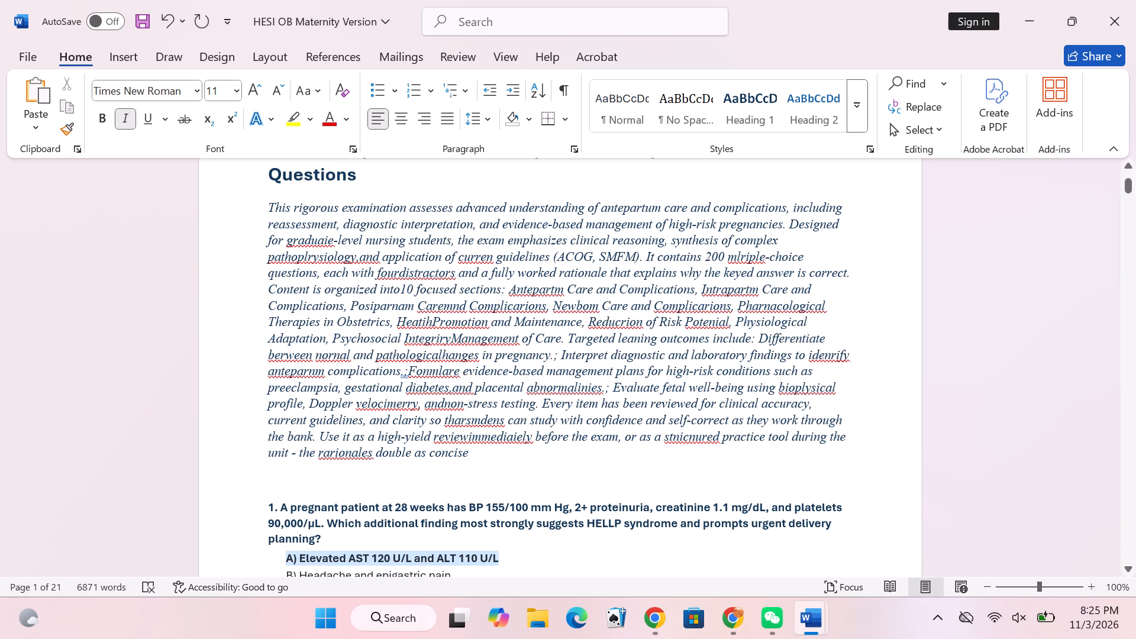
click(435, 322)
key(space)
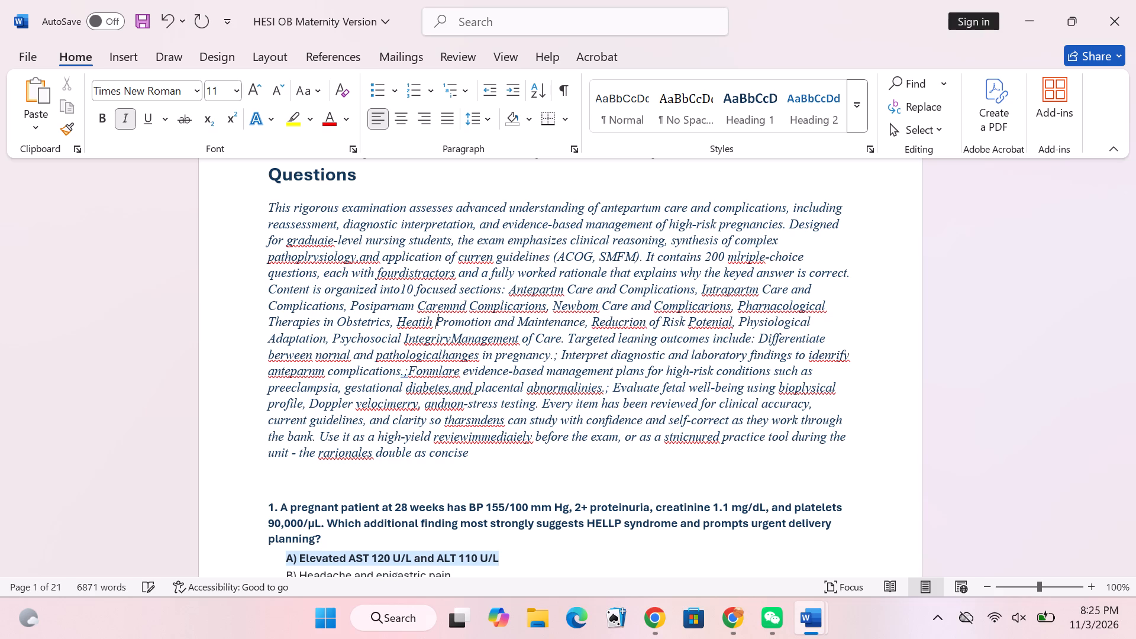
Correct misspelled words in the introduction to "Complications" in two places, "Intrapartum" and "multiple" using the suggested spellings.
right_click(516, 308)
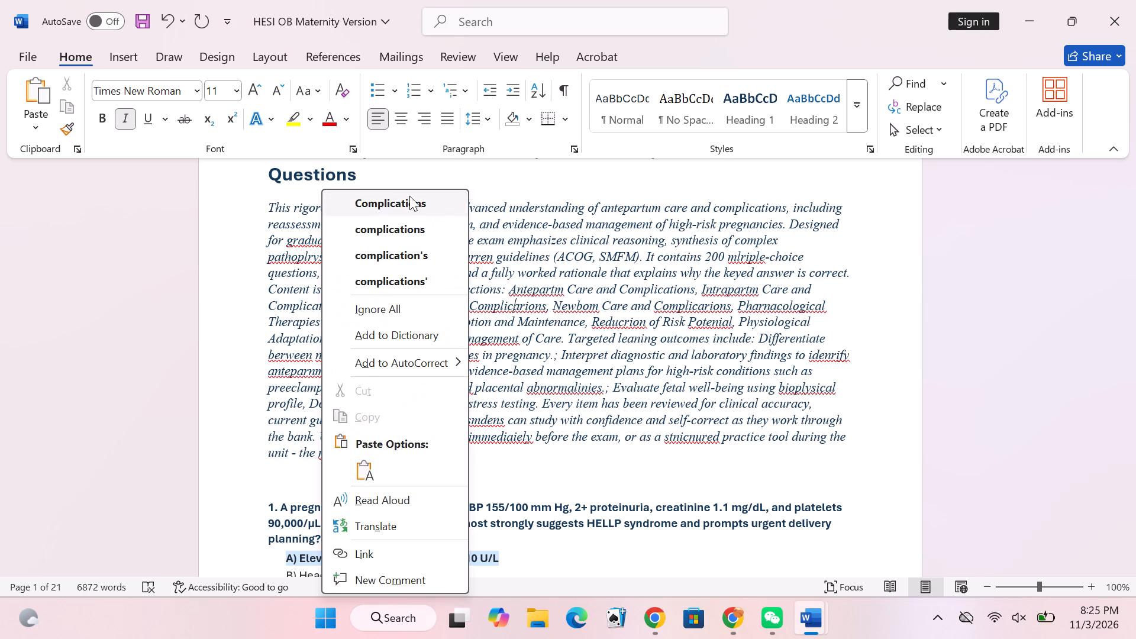
click(409, 196)
right_click(685, 303)
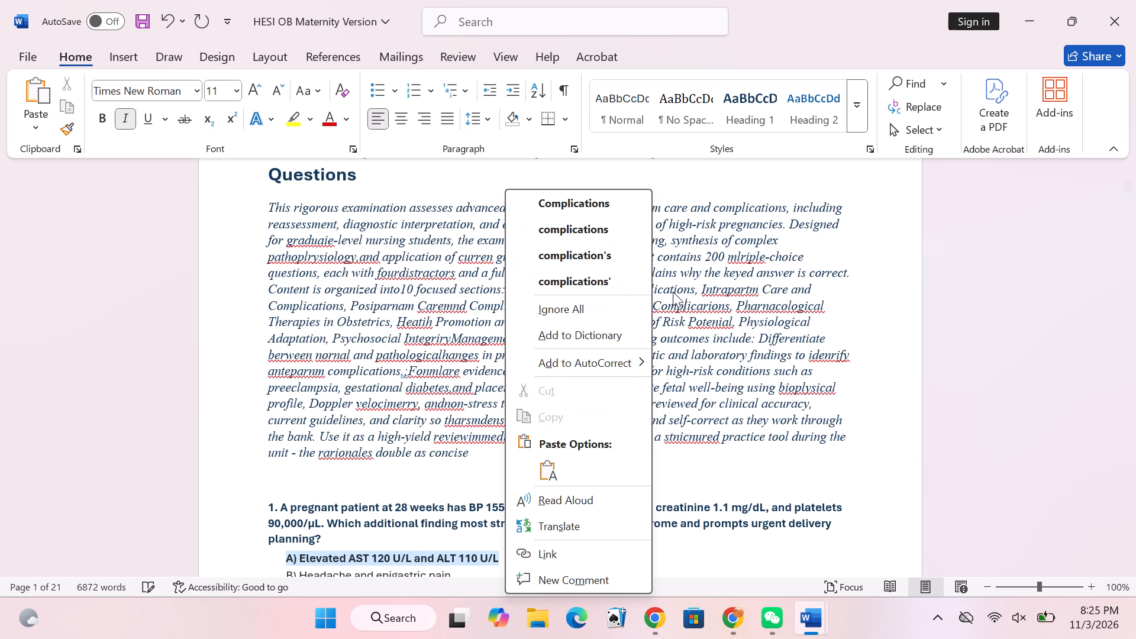
click(572, 205)
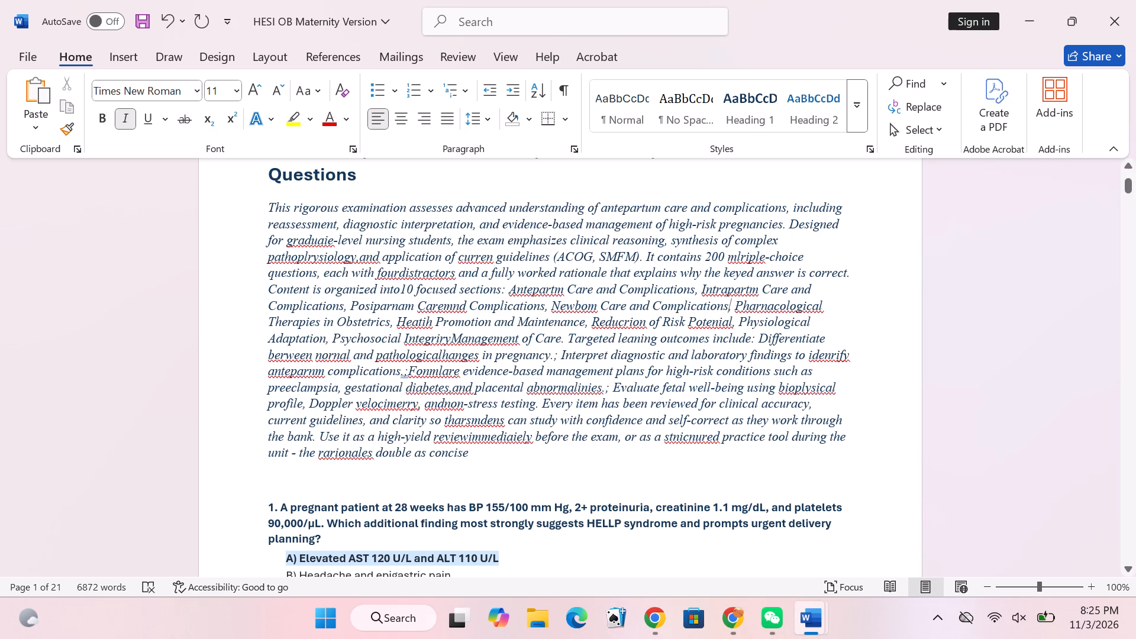
right_click(738, 295)
click(641, 222)
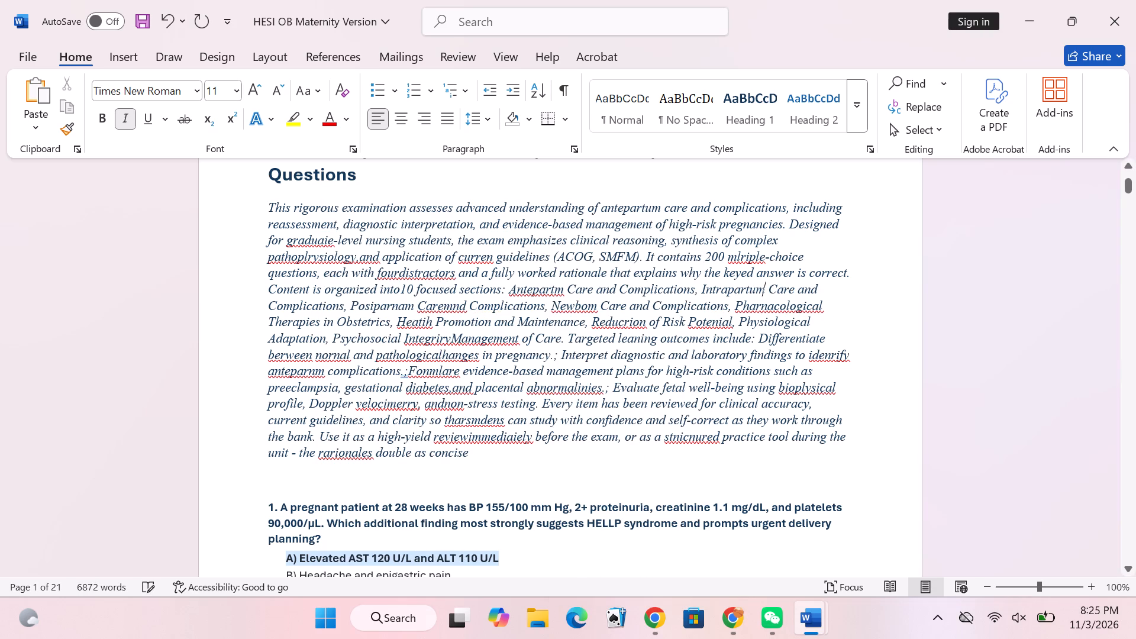
right_click(746, 260)
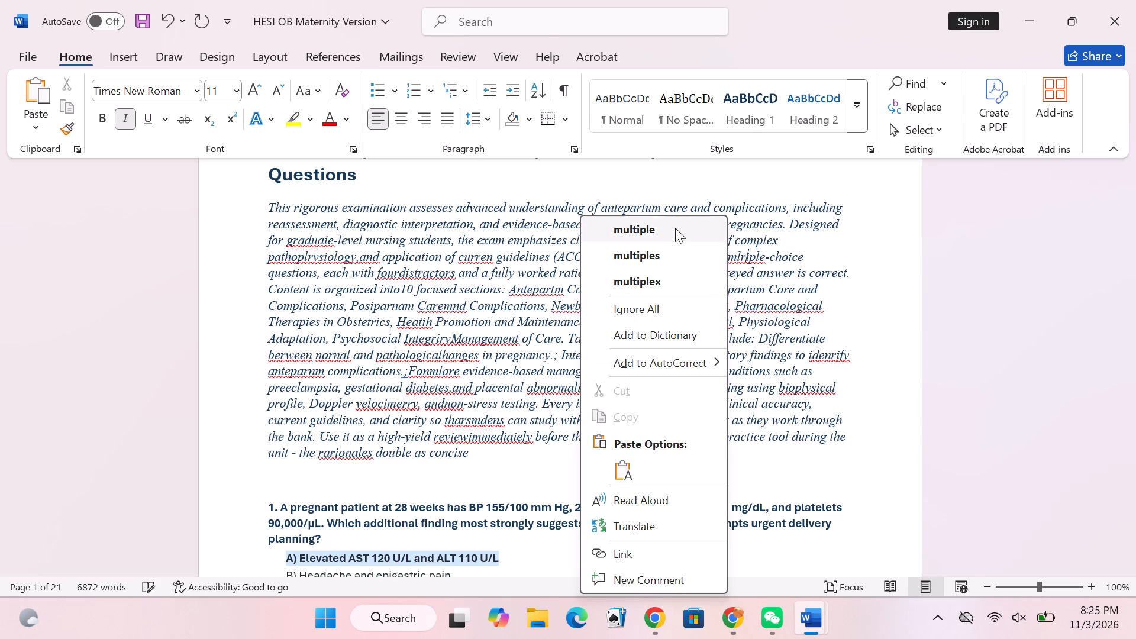
click(675, 228)
Separate the run-together words in the introduction into "Care and" after "Posiparnam" and "four distractors" after "each with".
right_click(445, 309)
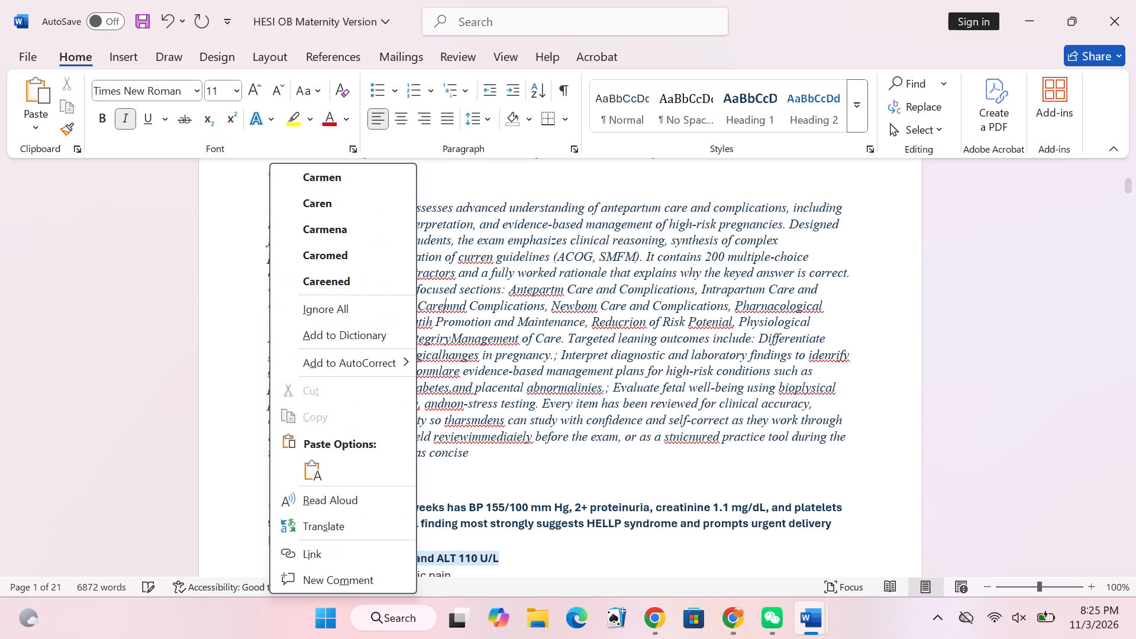
click(439, 302)
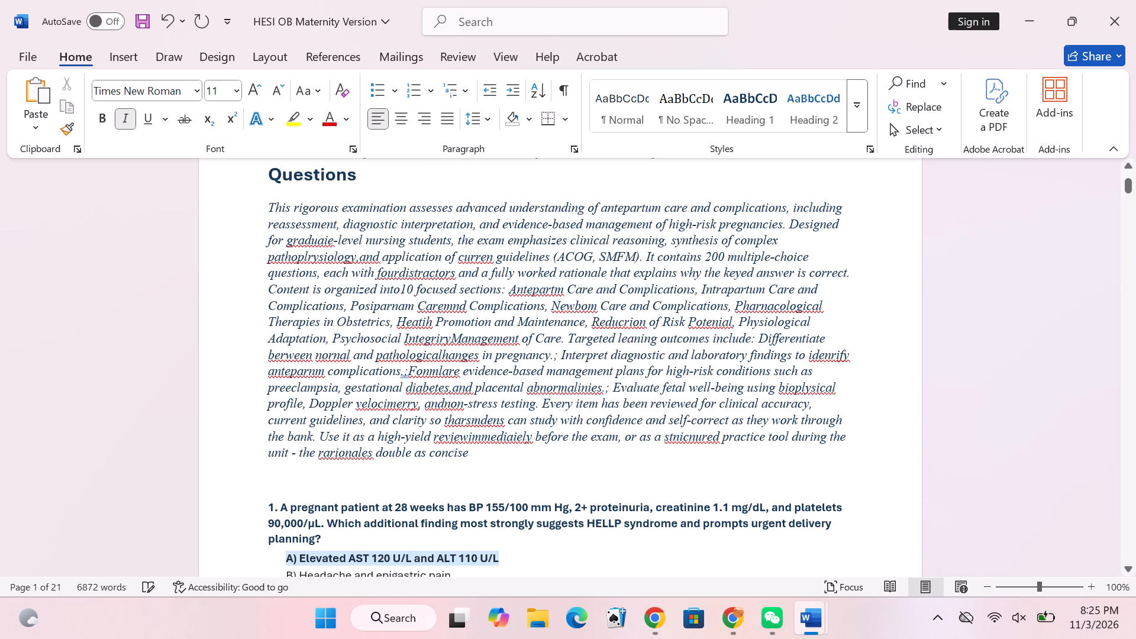
click(453, 310)
key(BackSpace)
key(space)
text(a)
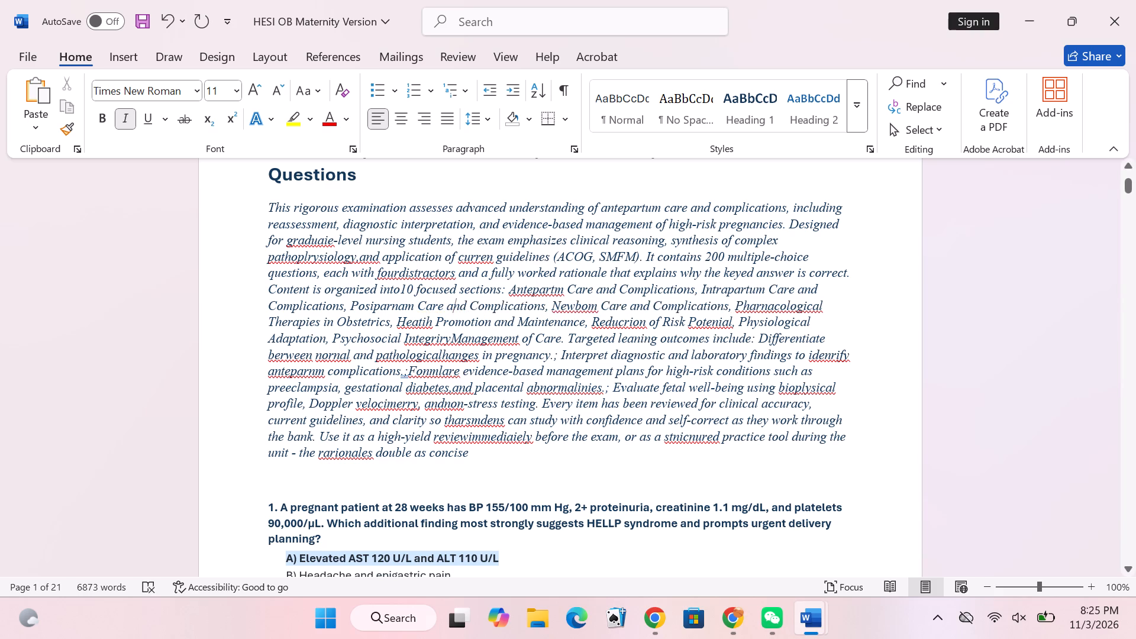
right_click(418, 275)
click(377, 294)
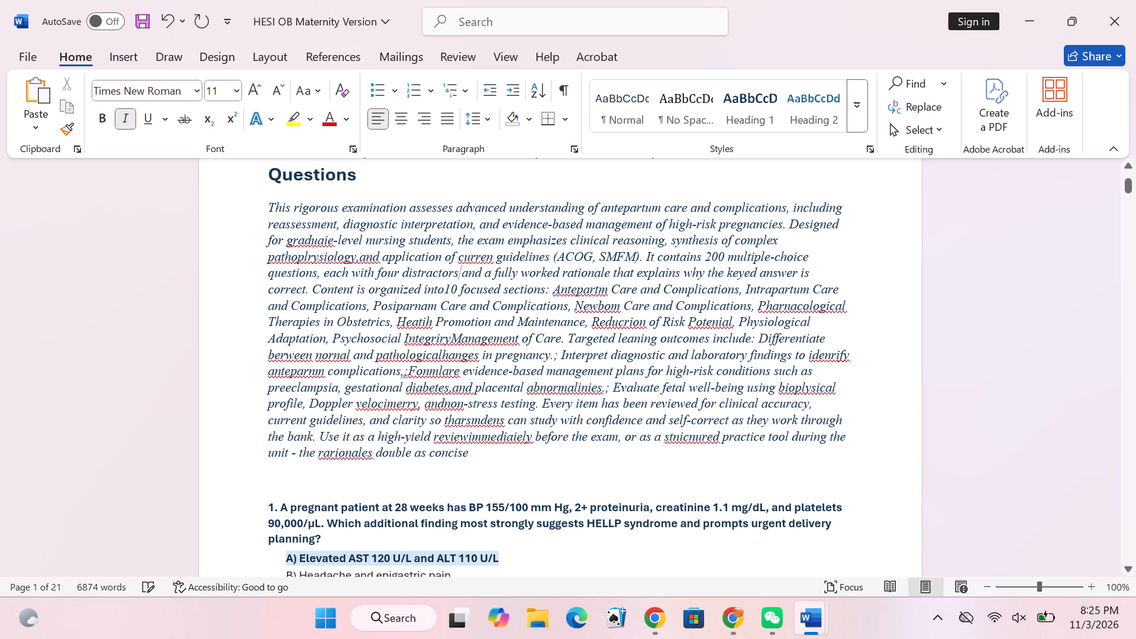
Delete the misspelled "pathoplrysiology" after "synthesis of complex" so the phrase reads "complex, and application".
right_click(311, 254)
click(220, 262)
click(360, 258)
key(BackSpace)
key(BackSpace)
key(BackSpace)
key(BackSpace)
key(BackSpace)
key(BackSpace)
key(BackSpace)
key(BackSpace)
key(BackSpace)
key(BackSpace)
key(BackSpace)
key(BackSpace)
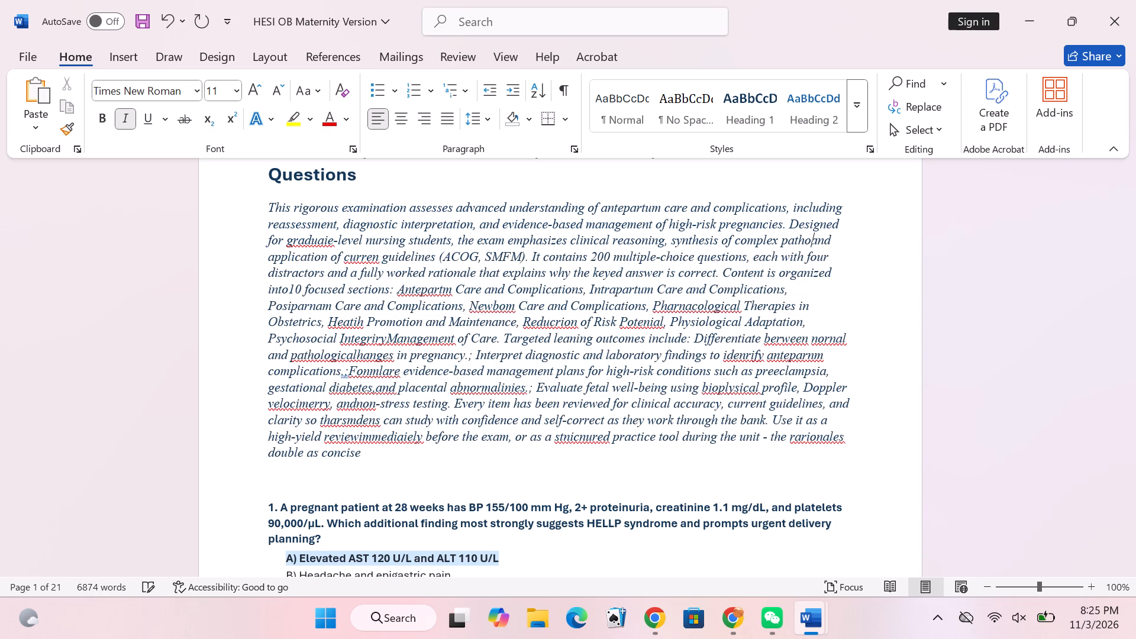
key(BackSpace)
key(BackSpace)
key(BackSpace)
key(BackSpace)
key(BackSpace)
key(BackSpace)
text(,)
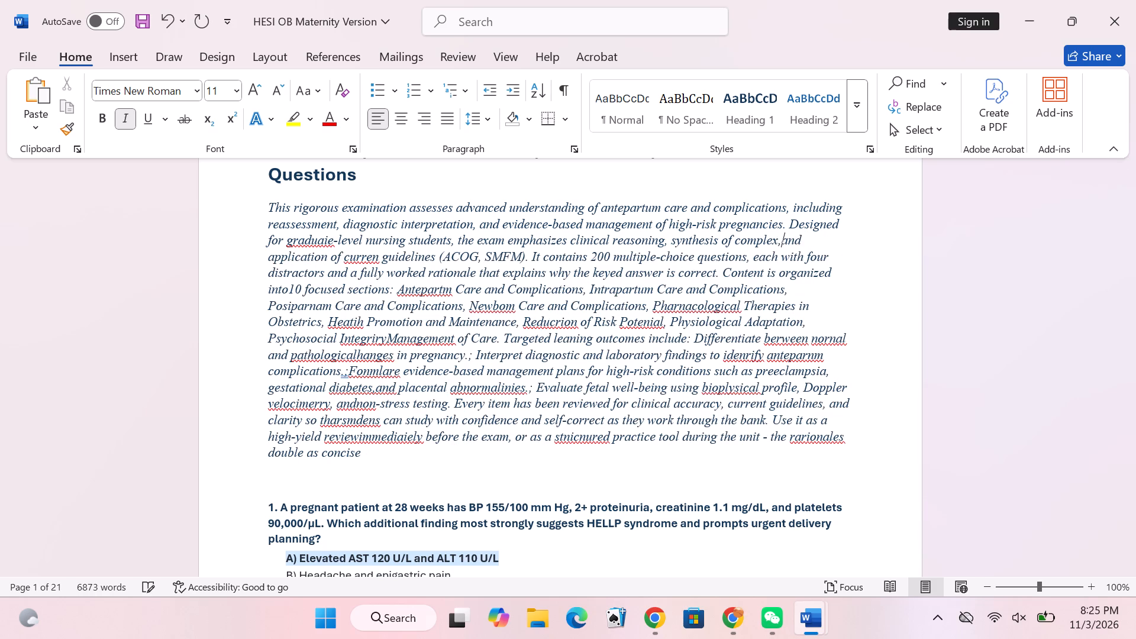
key(space)
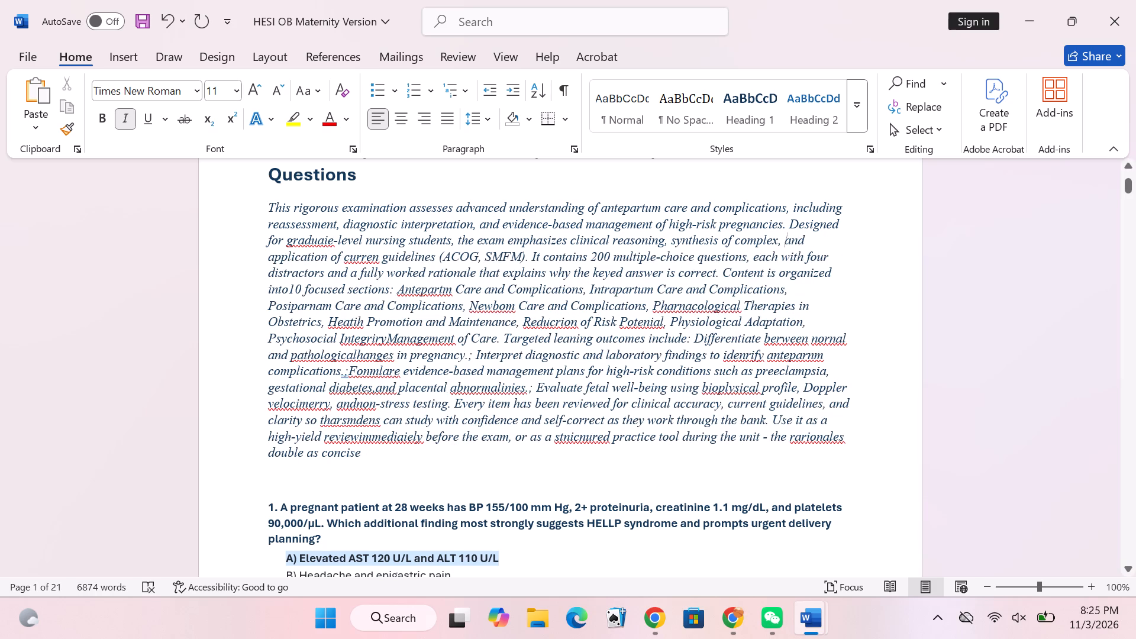
Correct misspelled words in the introduction to "Newbon", "between", "normal", "abnormalities" and "diabetes, and" using the suggested spellings.
click(492, 304)
click(492, 304)
right_click(492, 304)
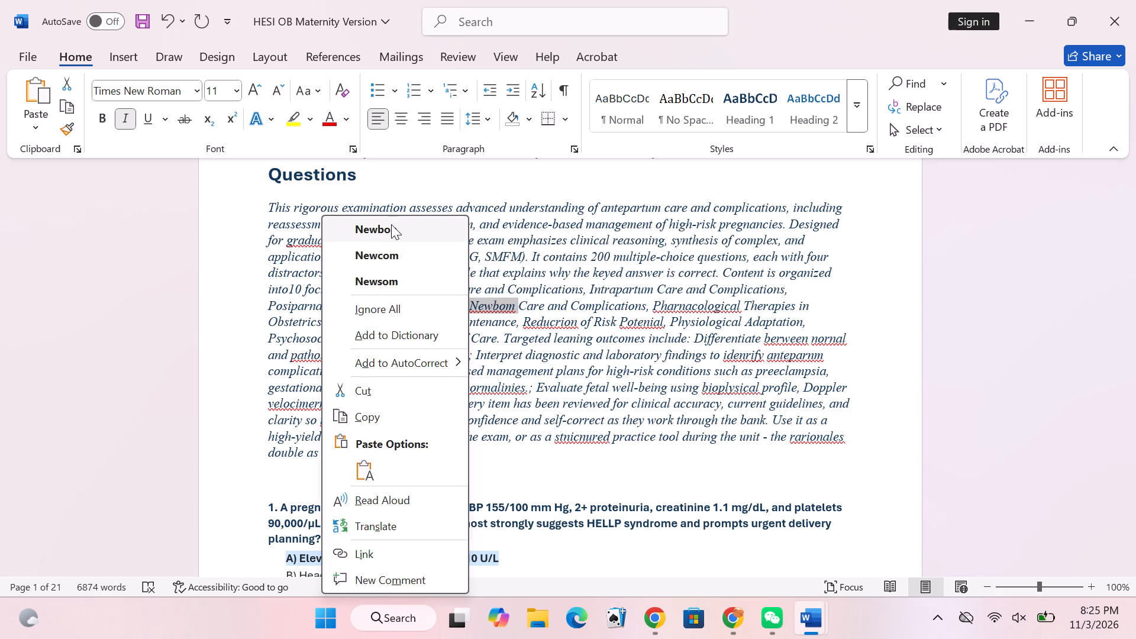
click(393, 227)
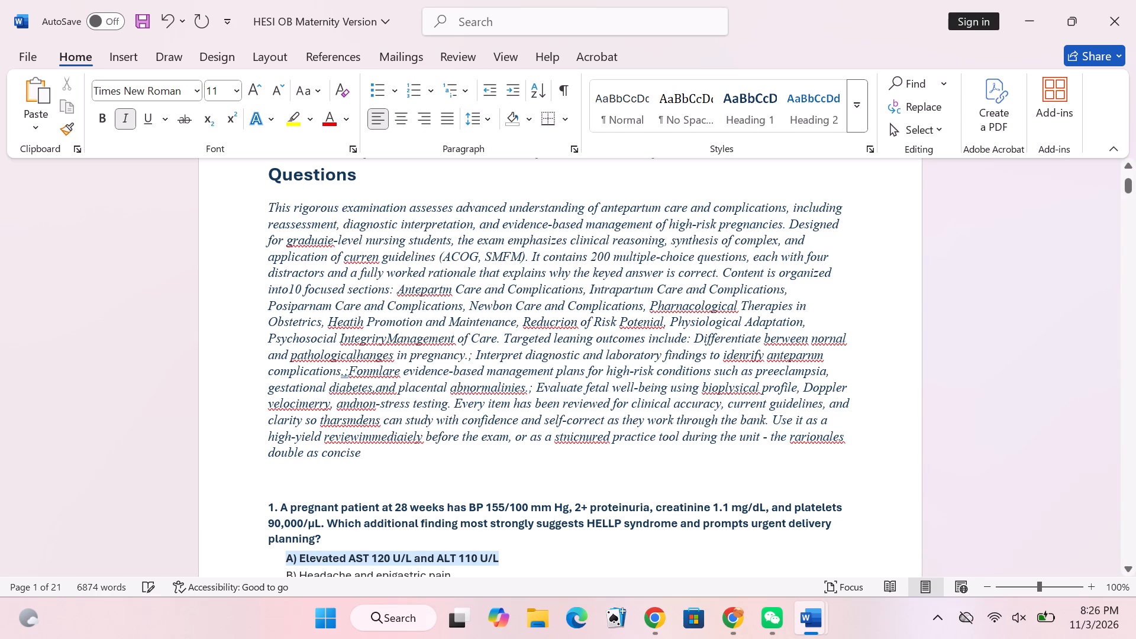
right_click(792, 341)
click(730, 17)
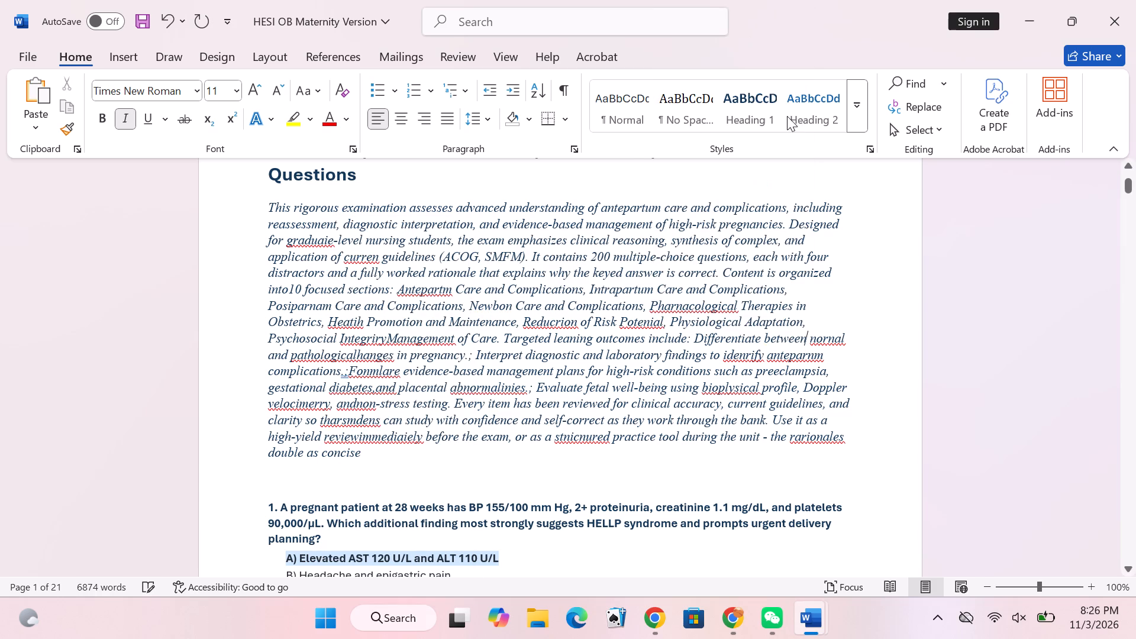
right_click(831, 341)
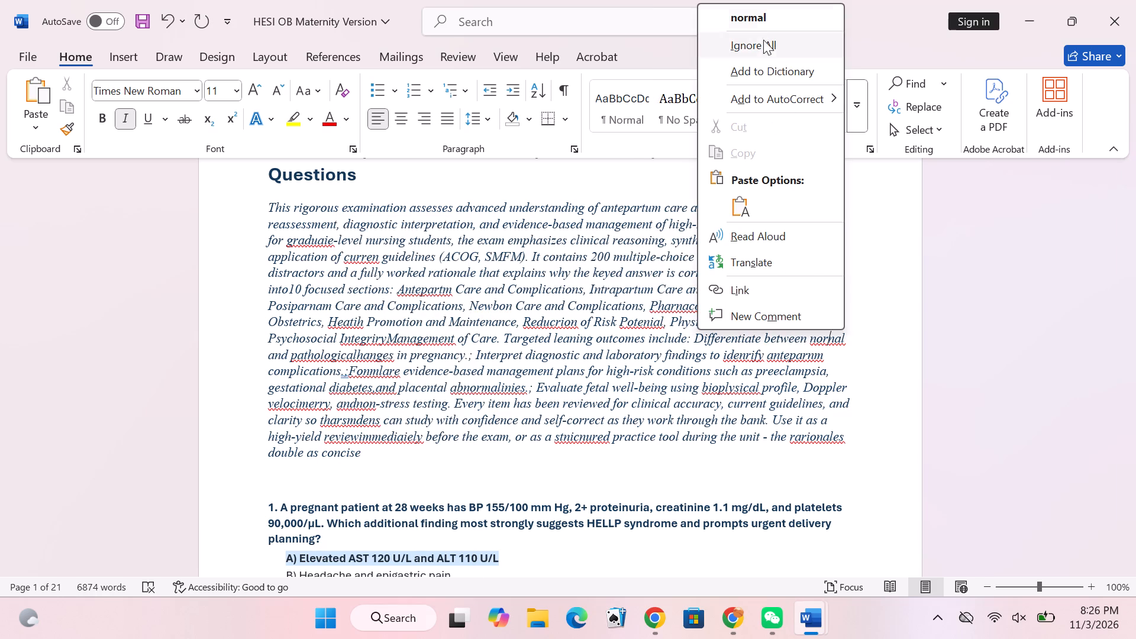
click(759, 21)
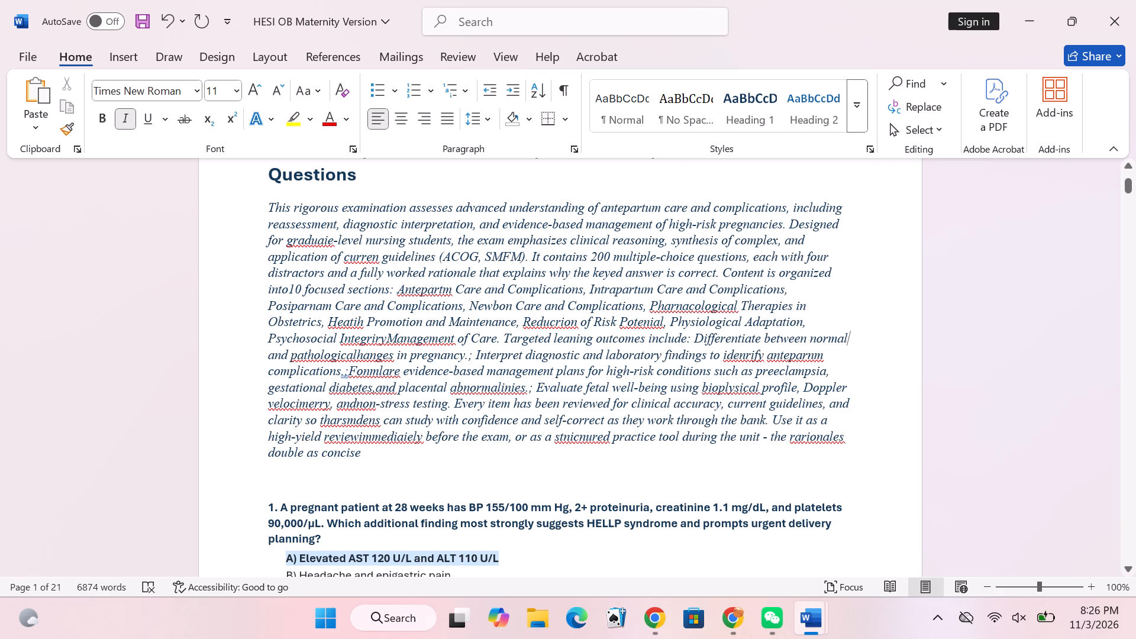
right_click(505, 383)
click(446, 40)
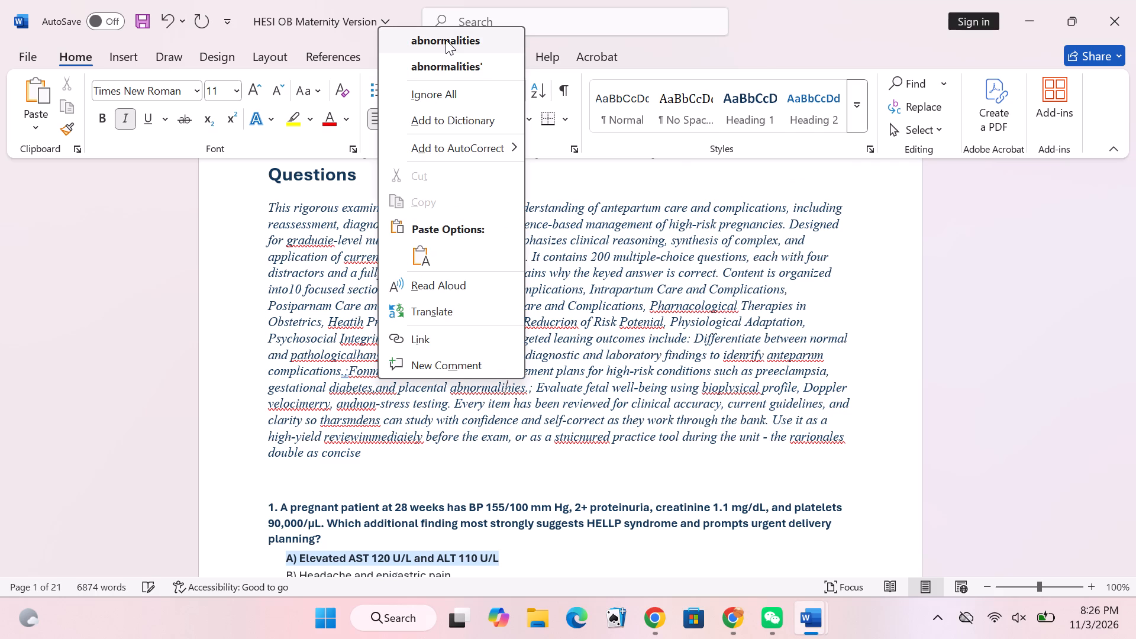
right_click(355, 392)
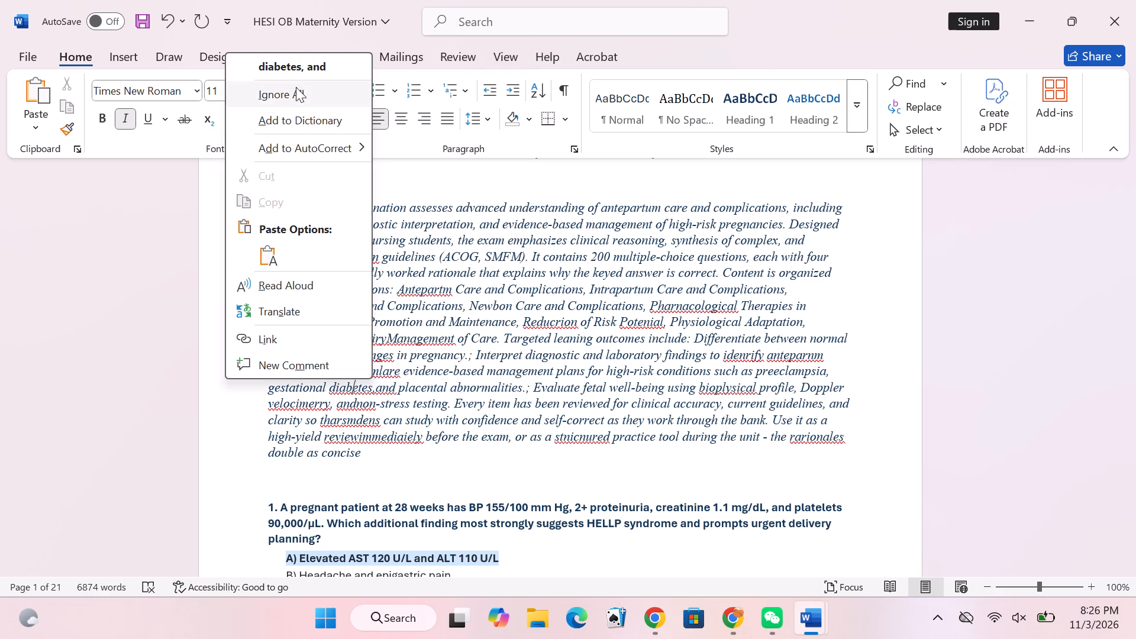
click(298, 66)
Delete the end of the introduction from "Evaluate fetal well-being" through "double as concise".
right_click(353, 416)
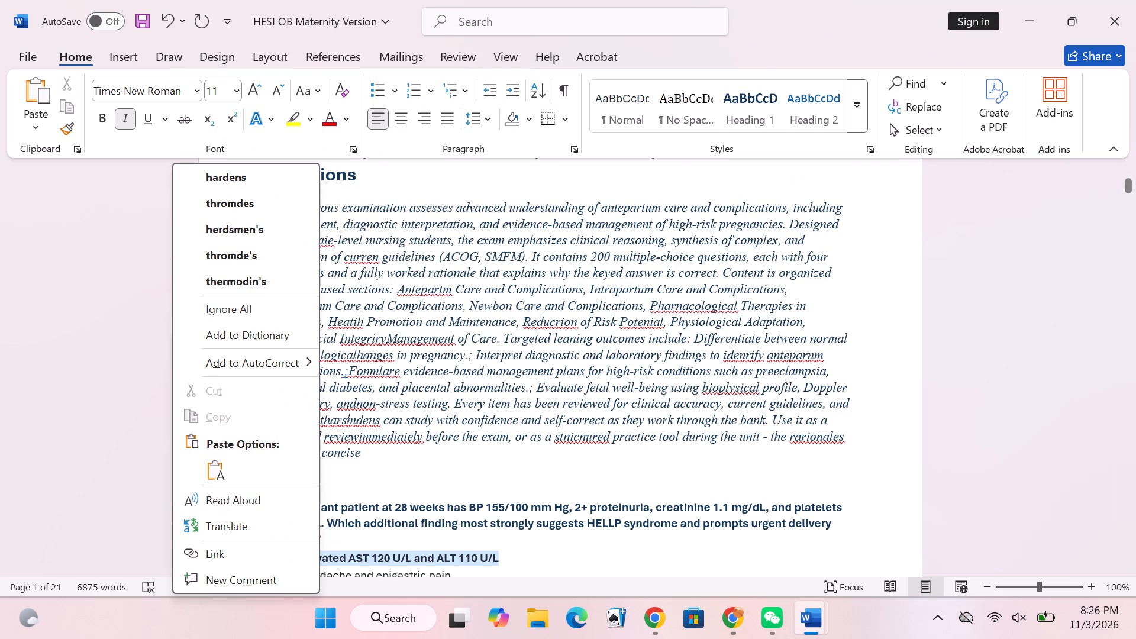
click(442, 499)
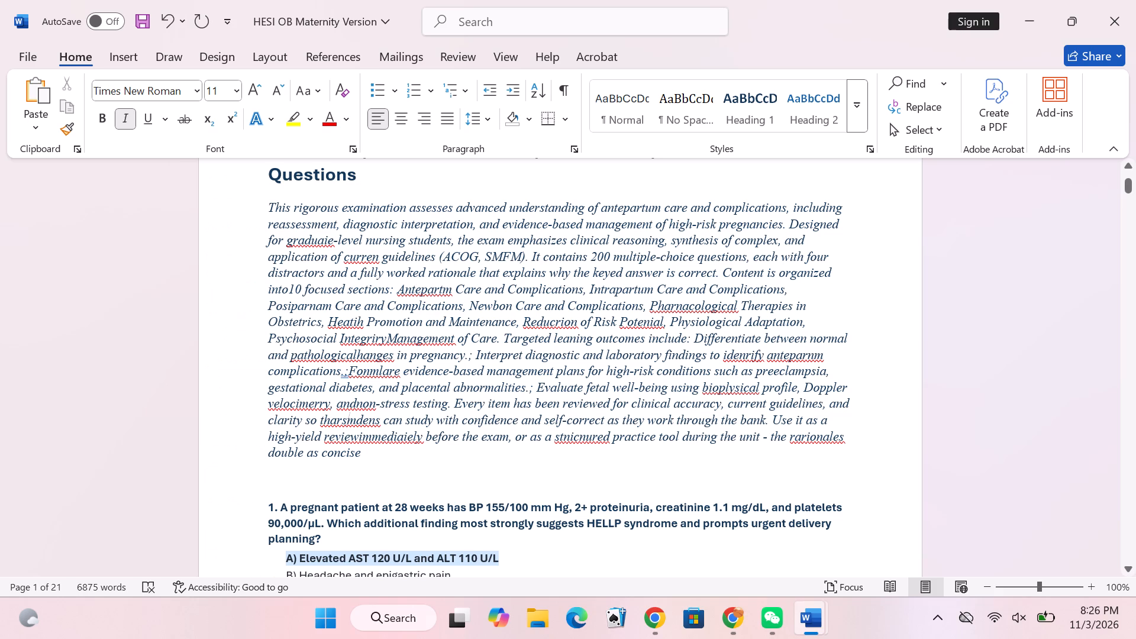
drag(540, 393, 588, 452)
key(BackSpace)
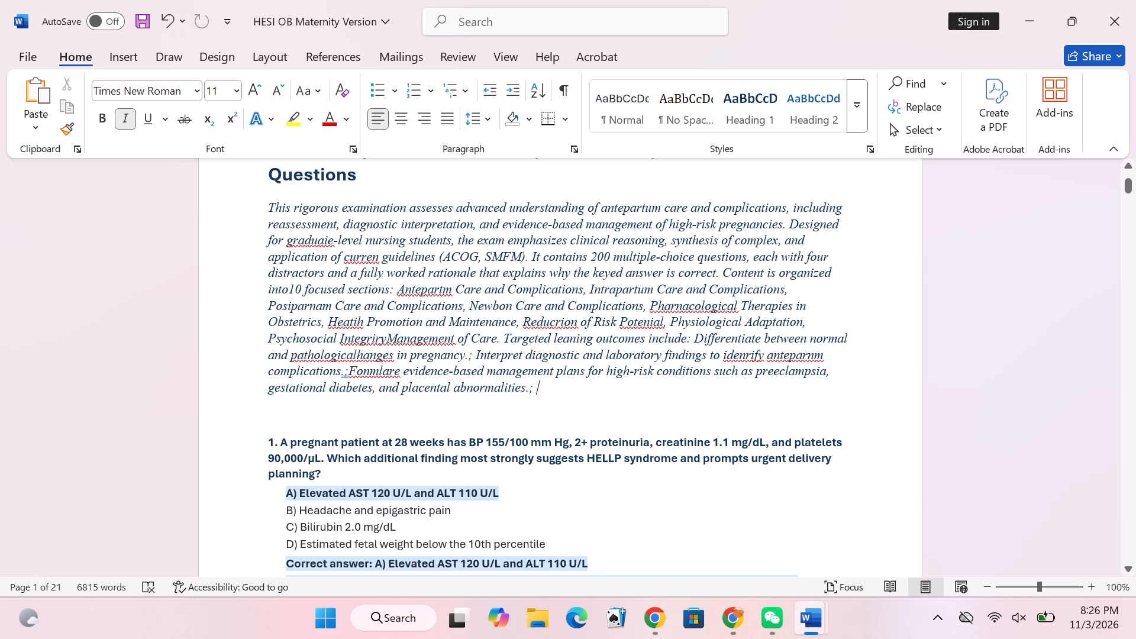
Correct the misspelled words in the introduction to "Reduction" before "of Risk" and "Pharmacological" before "Therapies" using the suggested spellings.
right_click(563, 326)
click(472, 250)
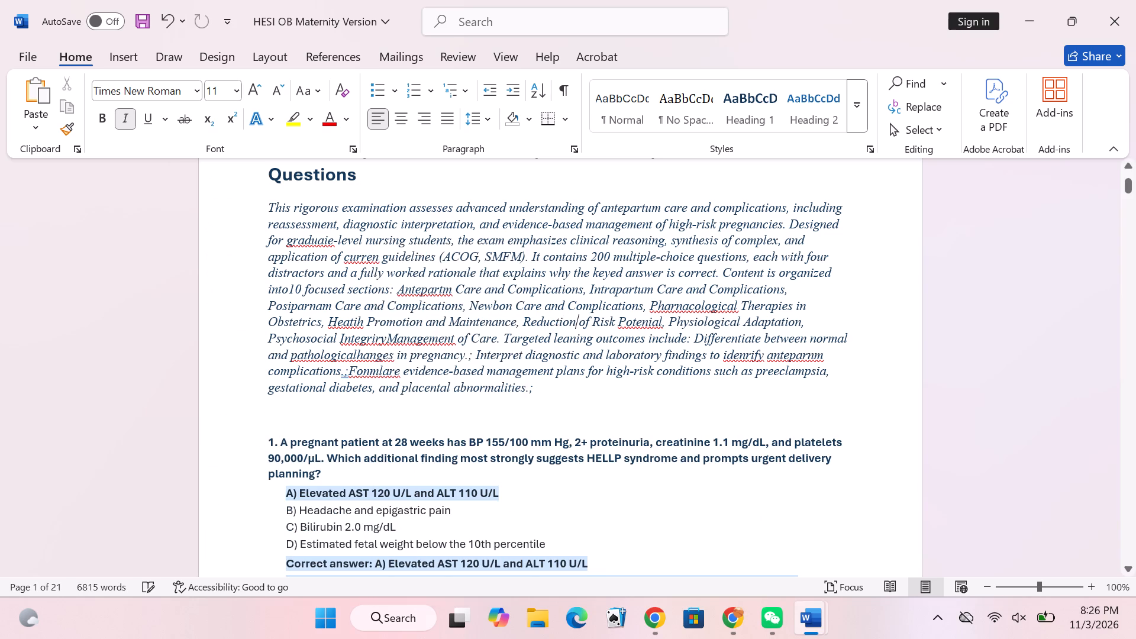
right_click(678, 309)
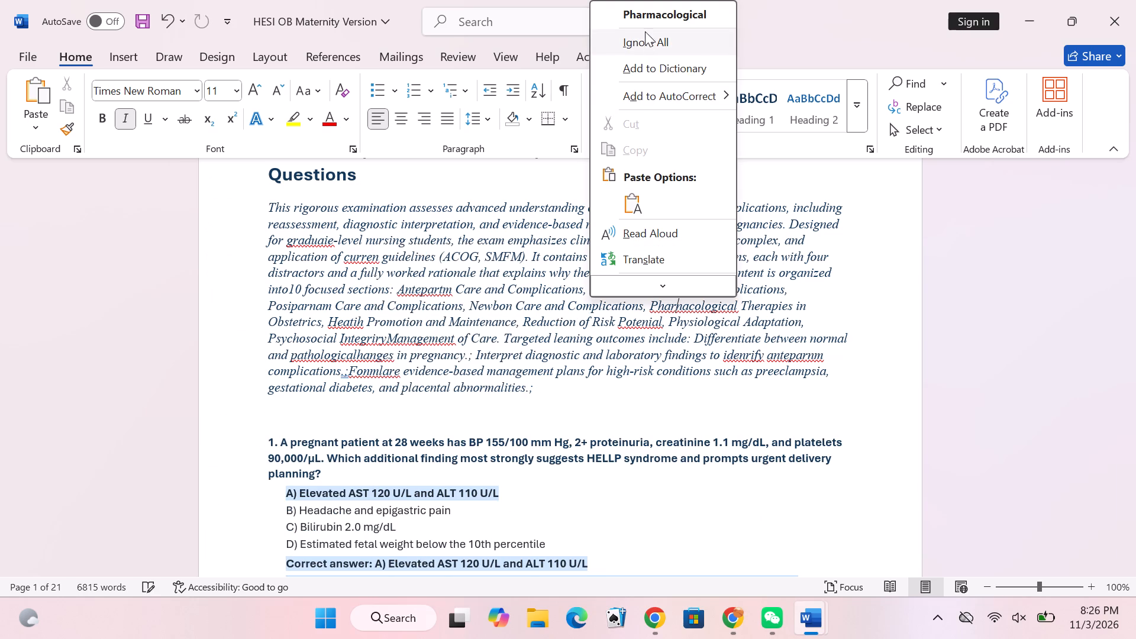
click(646, 7)
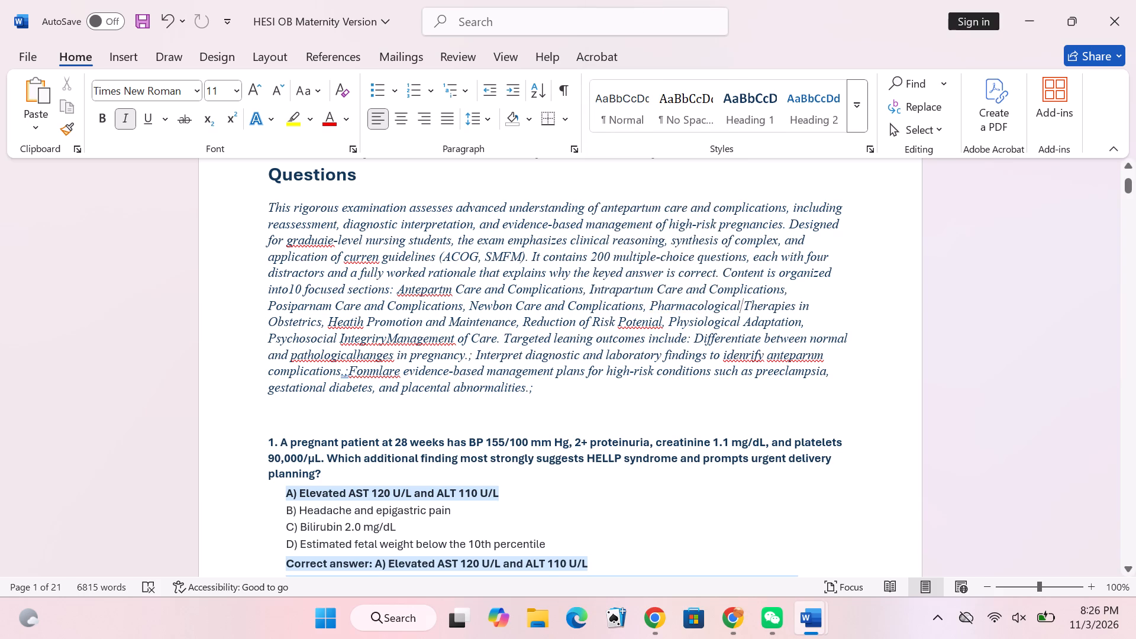
Correct the misspelled words in the introduction to "graduate" before "-level nursing" and "current" before "guidelines".
click(321, 242)
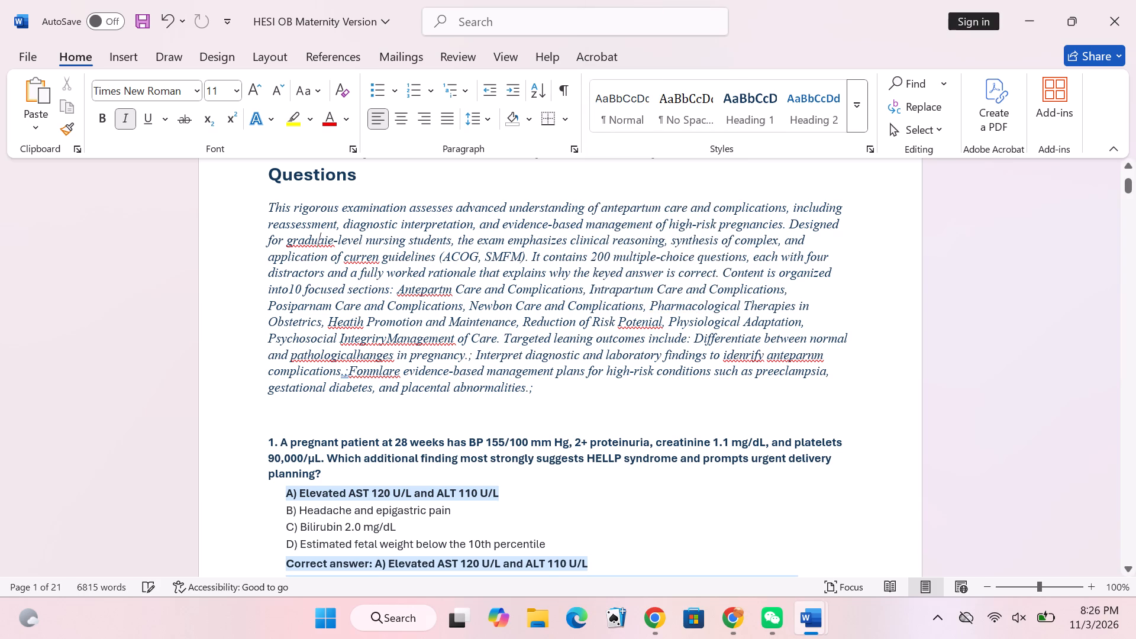
click(330, 243)
click(332, 243)
key(Right)
key(BackSpace)
key(BackSpace)
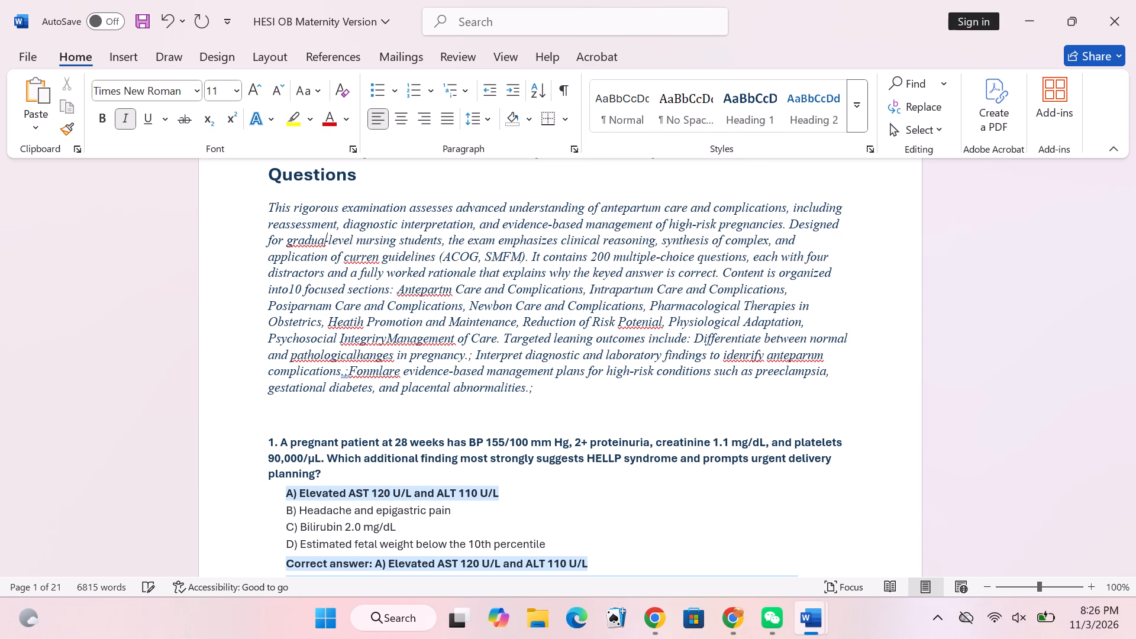
text(te)
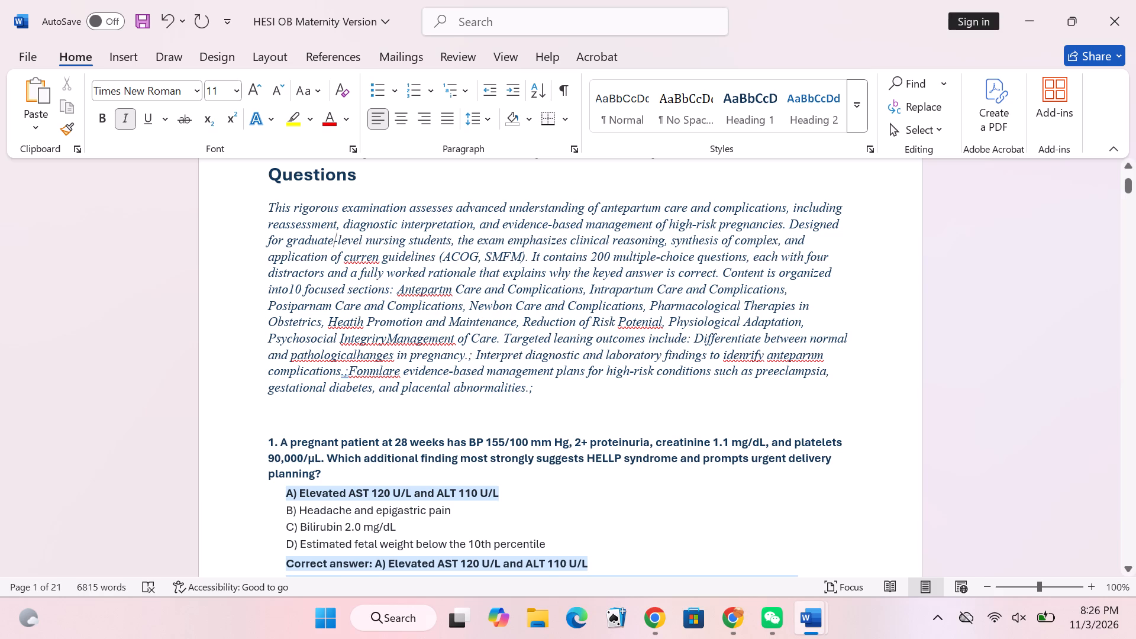
right_click(372, 259)
click(275, 169)
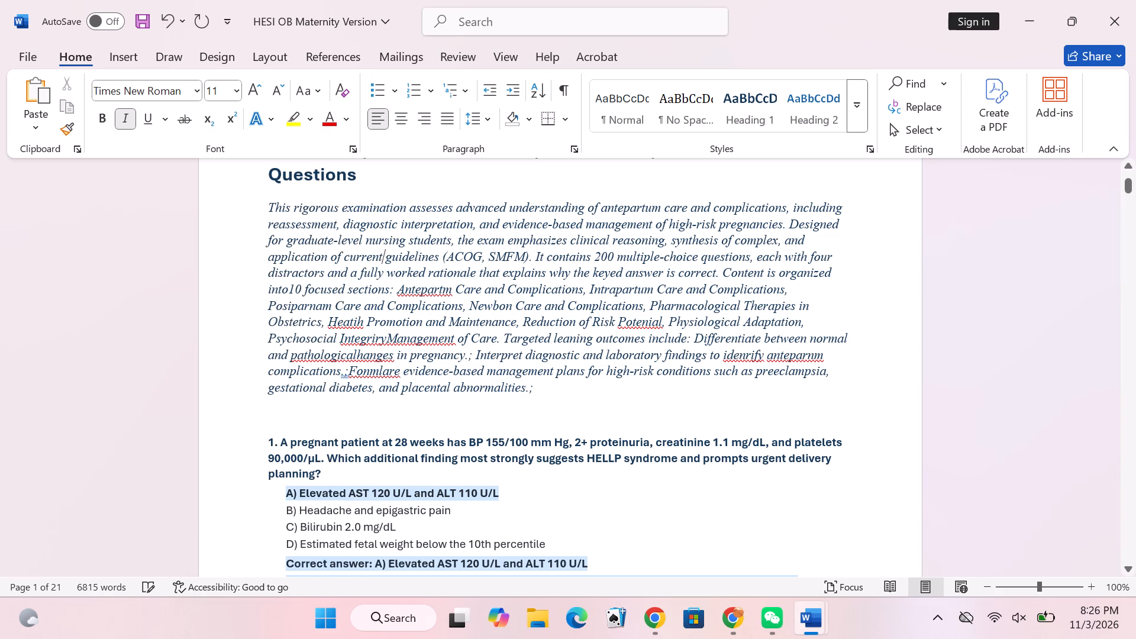
Correct the misspelled "Heatih" before "Promotion and Maintenance" in the introduction to "Health".
right_click(353, 327)
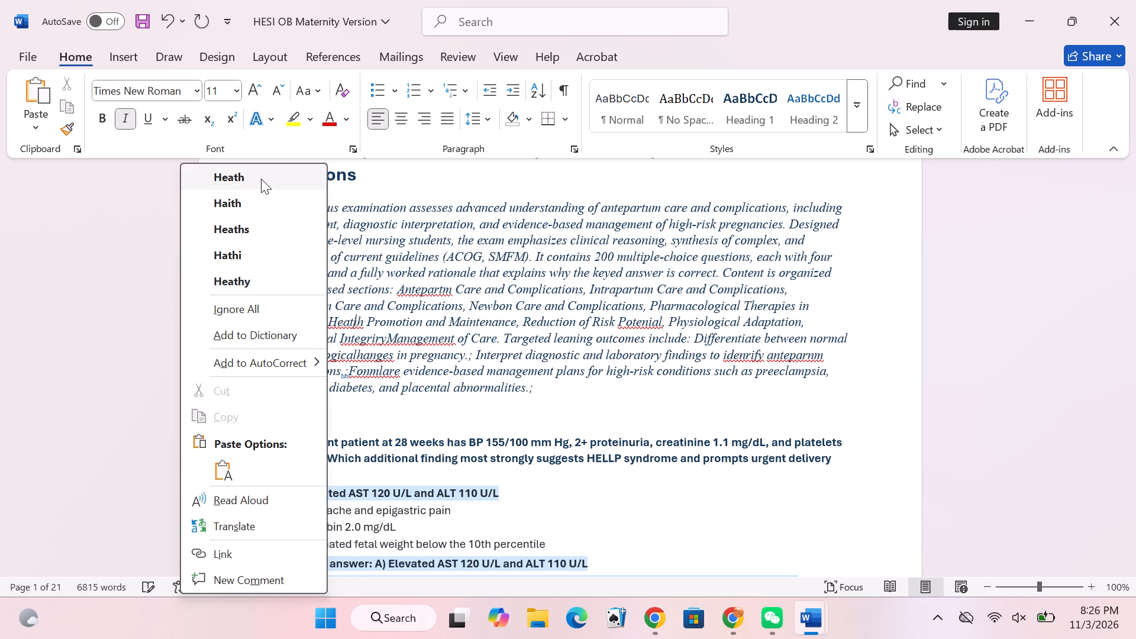
click(365, 317)
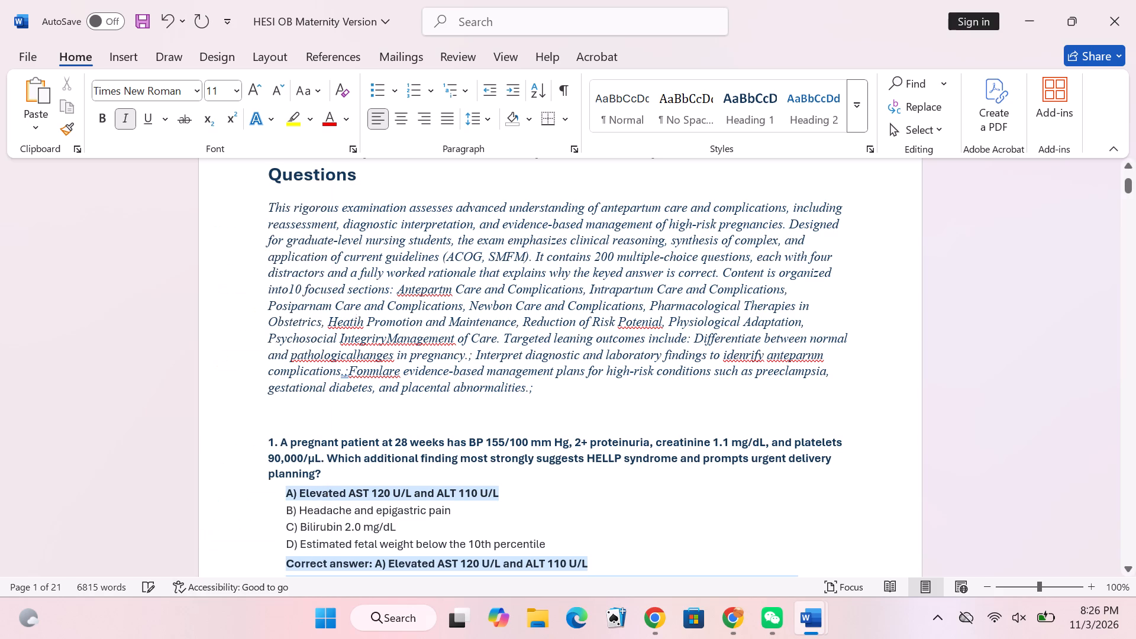
click(367, 319)
key(BackSpace)
key(BackSpace)
key(BackSpace)
key(BackSpace)
text(lth)
key(space)
Correct misspelled words in the introduction to "Antepartum", "Potential" and "identify" using the suggested spellings.
right_click(435, 291)
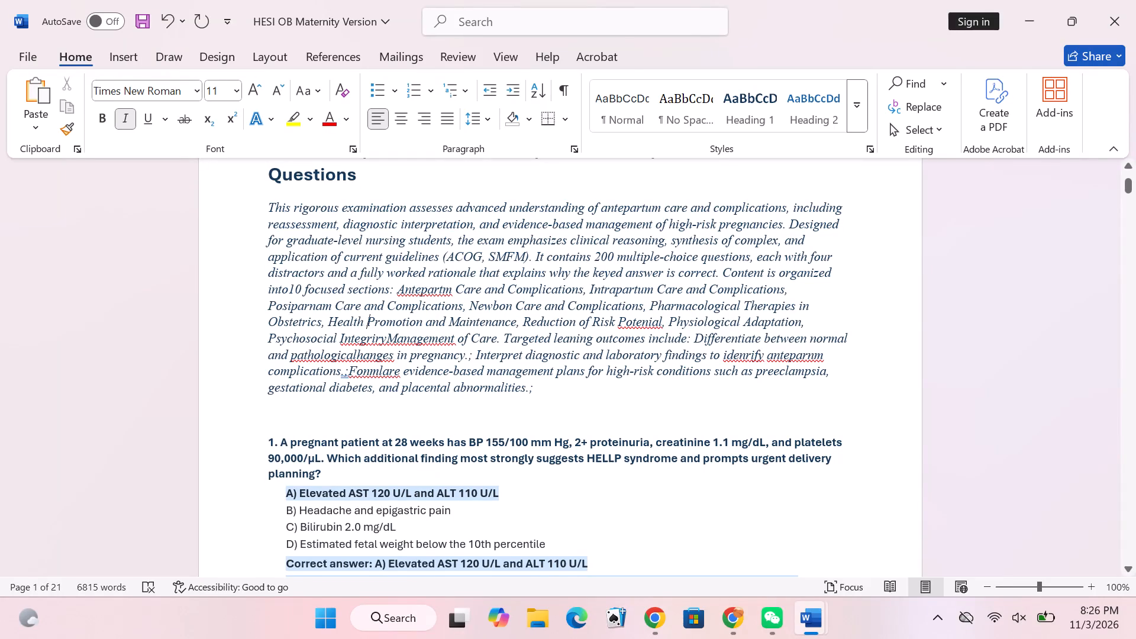
click(350, 257)
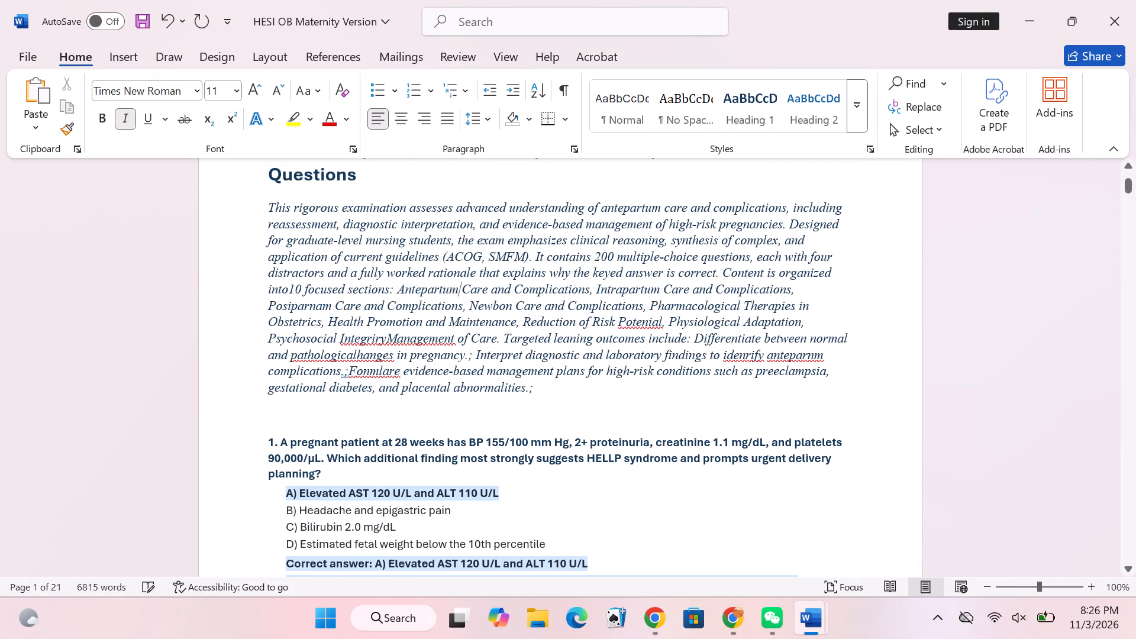
right_click(635, 317)
click(541, 246)
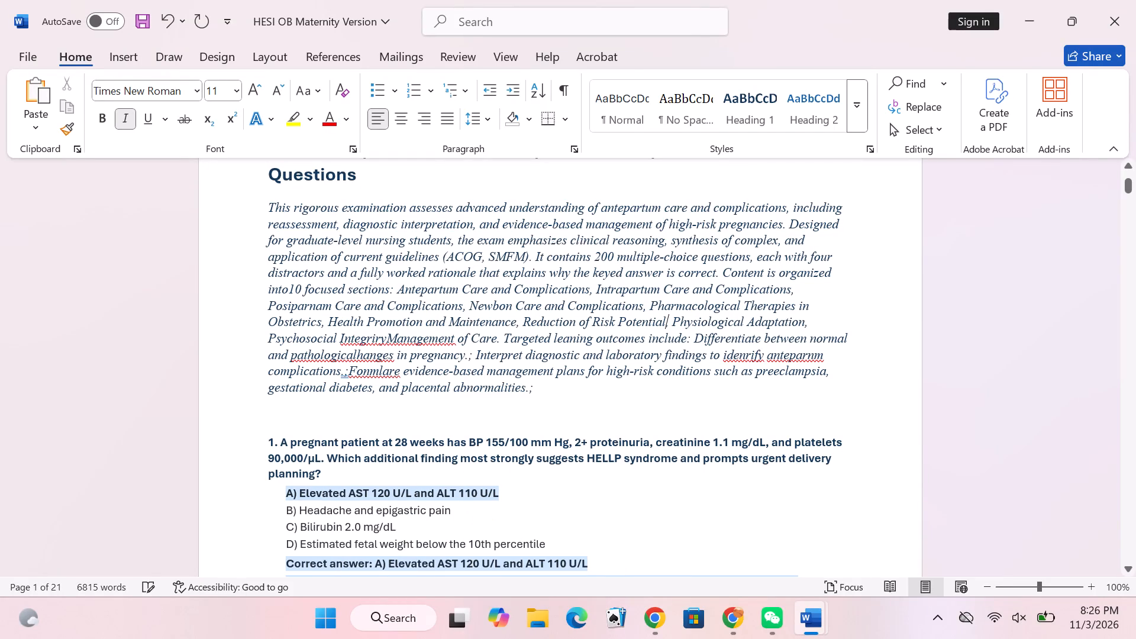
right_click(735, 357)
click(668, 38)
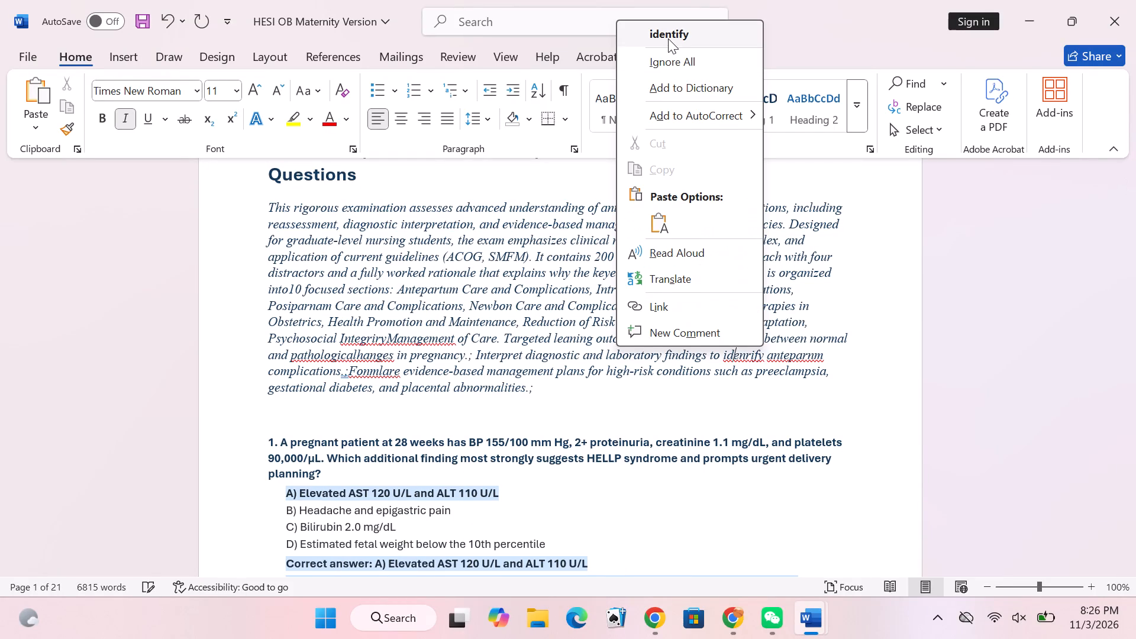
Ignore all spelling flags for "anteparnm" before "complications" in the introduction.
right_click(806, 350)
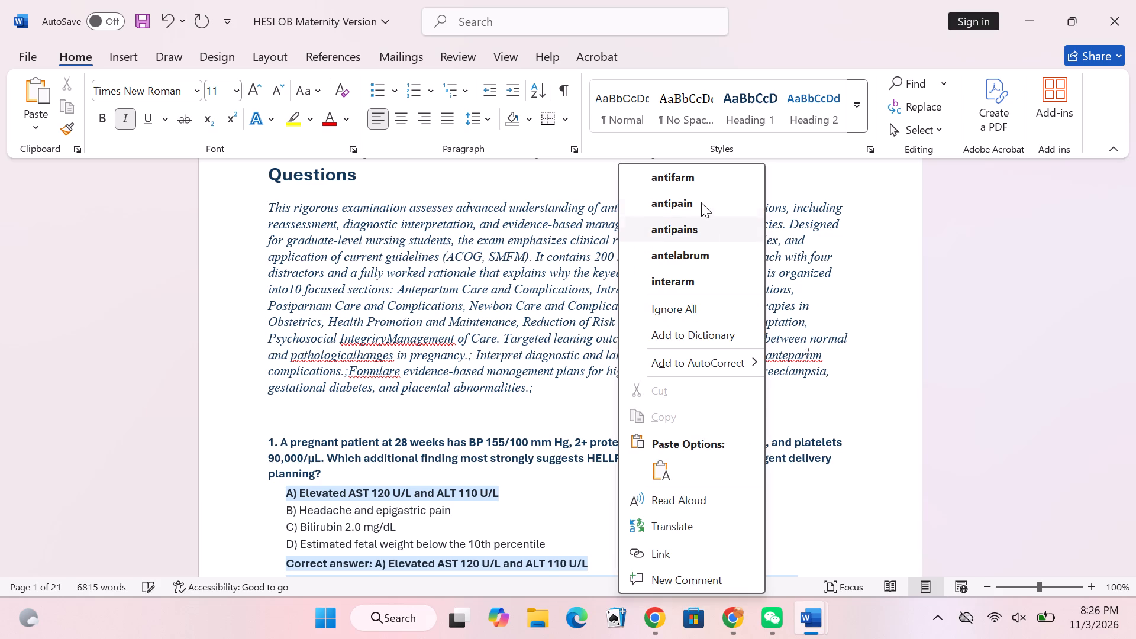
click(694, 302)
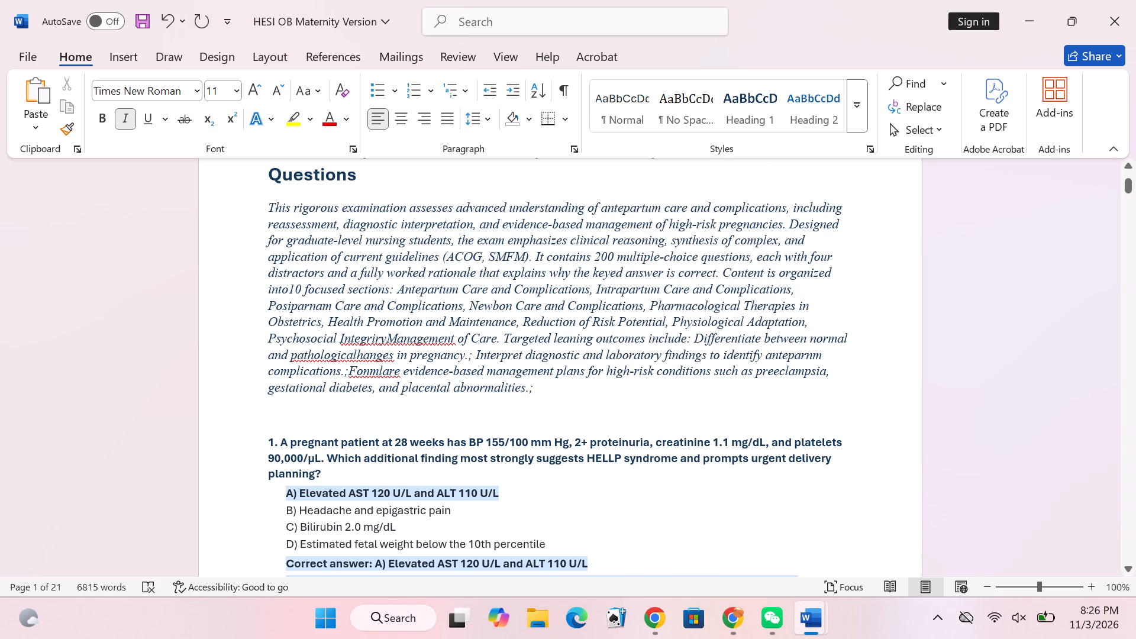
Correct the run-together words after "Psychosocial" in the introduction to read "Integrity Management".
right_click(376, 337)
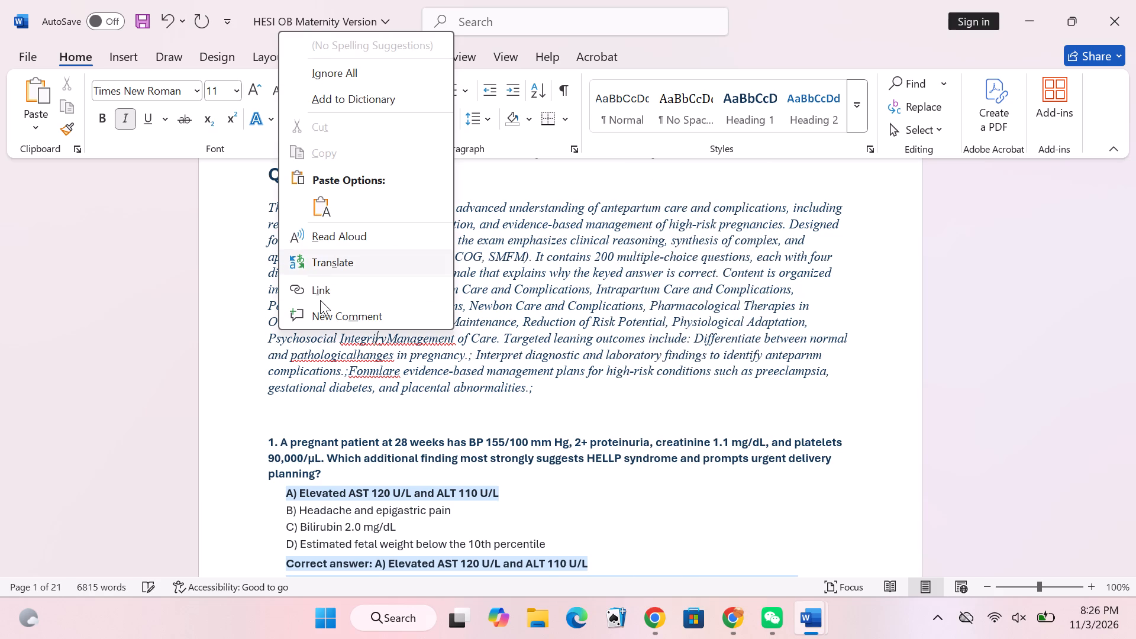
click(320, 300)
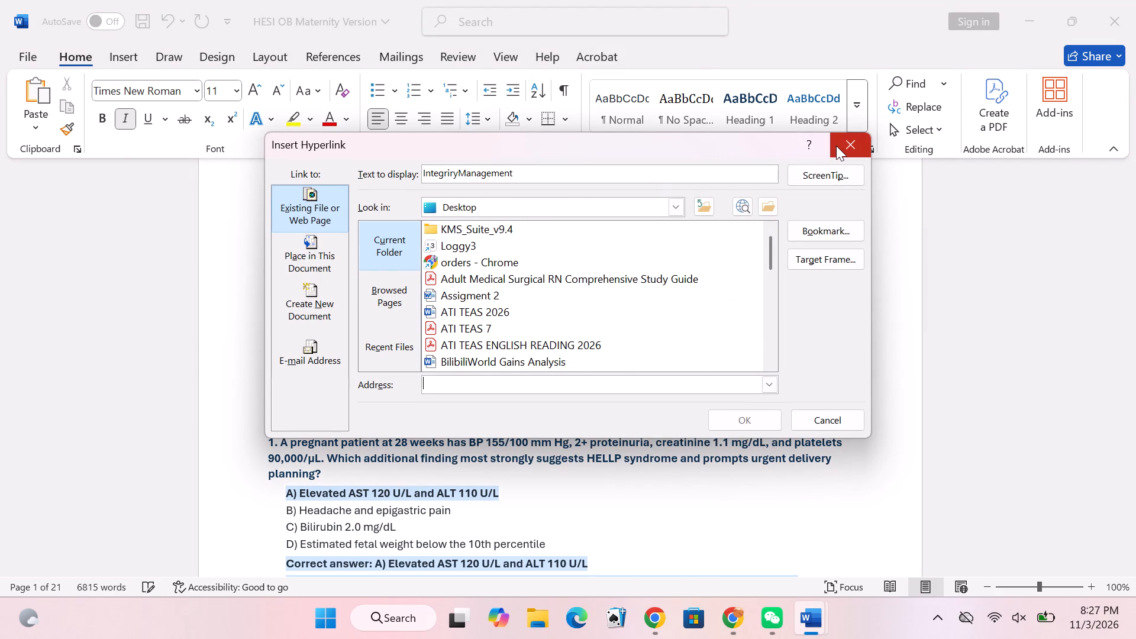
click(836, 146)
click(386, 347)
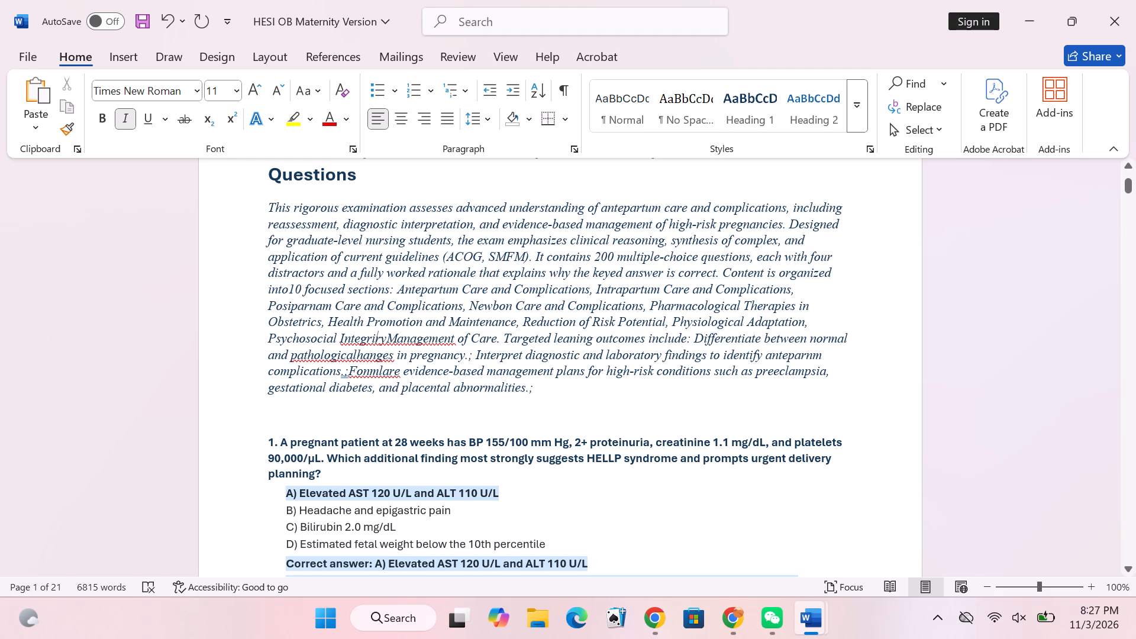
click(386, 339)
key(BackSpace)
key(BackSpace)
text(ty)
key(space)
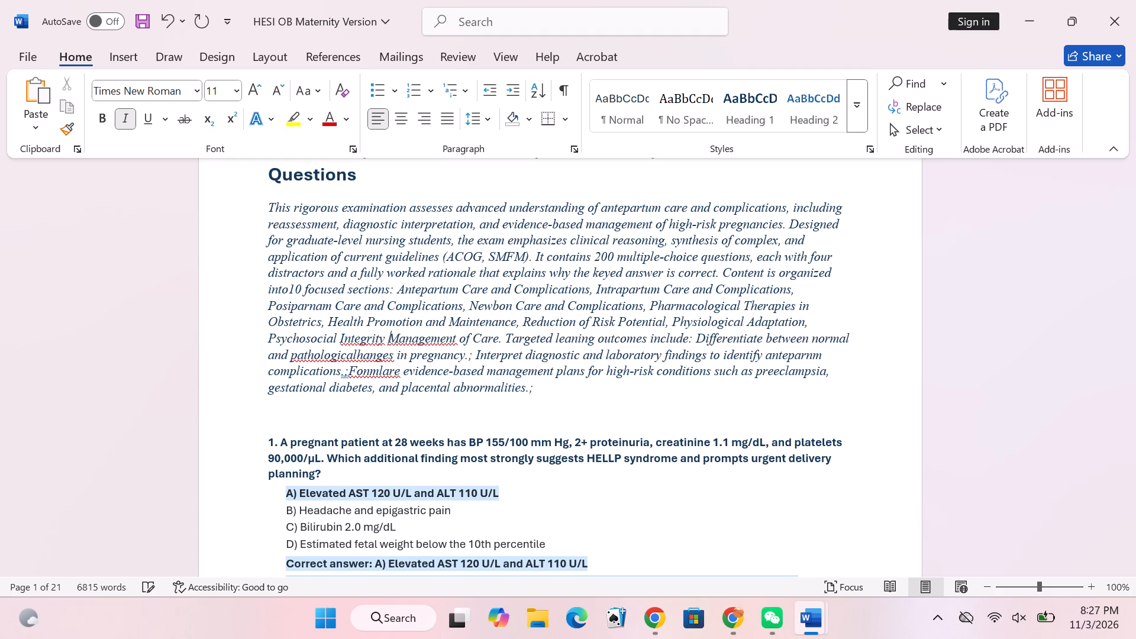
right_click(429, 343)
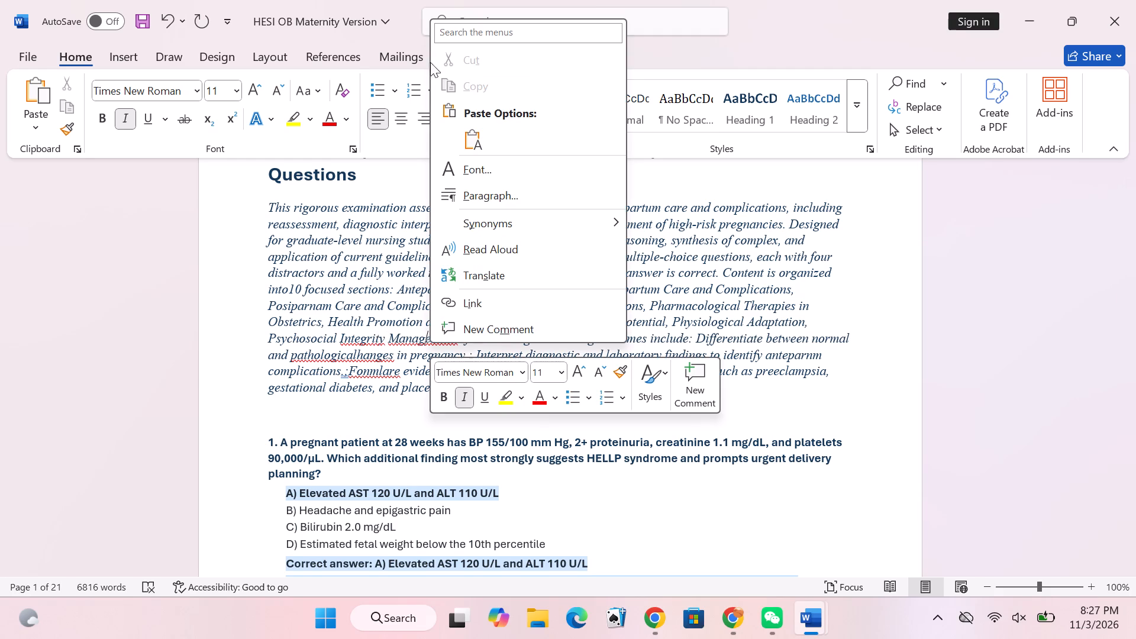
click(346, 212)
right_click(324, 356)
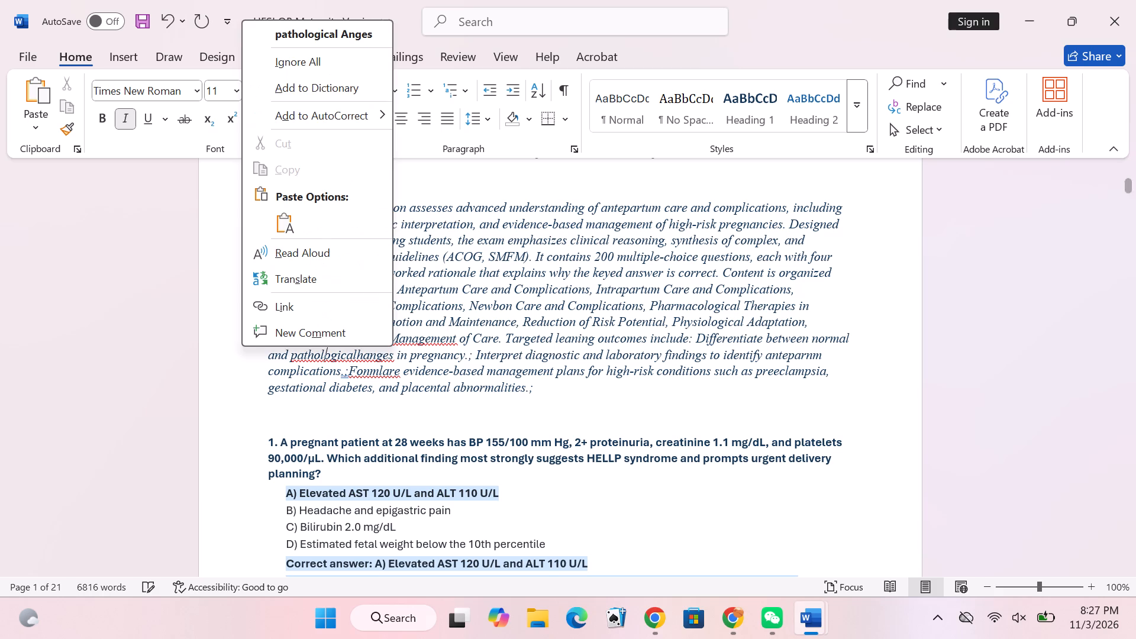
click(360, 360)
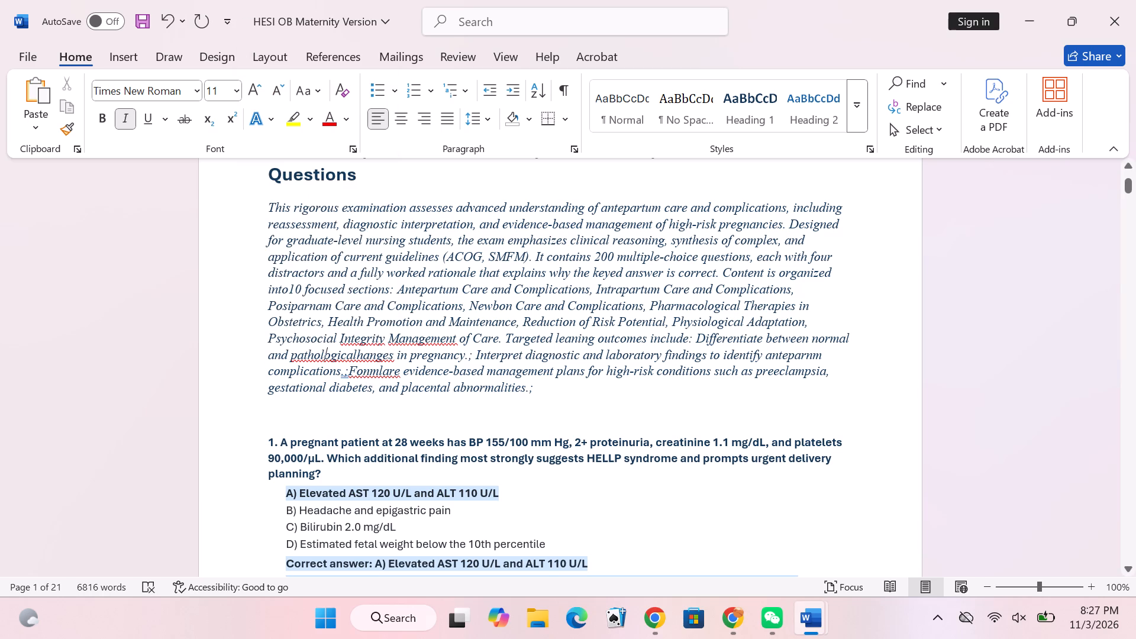
Correct the run-together words before "in pregnancy" in the introduction to read "pathological changes".
click(358, 358)
key(space)
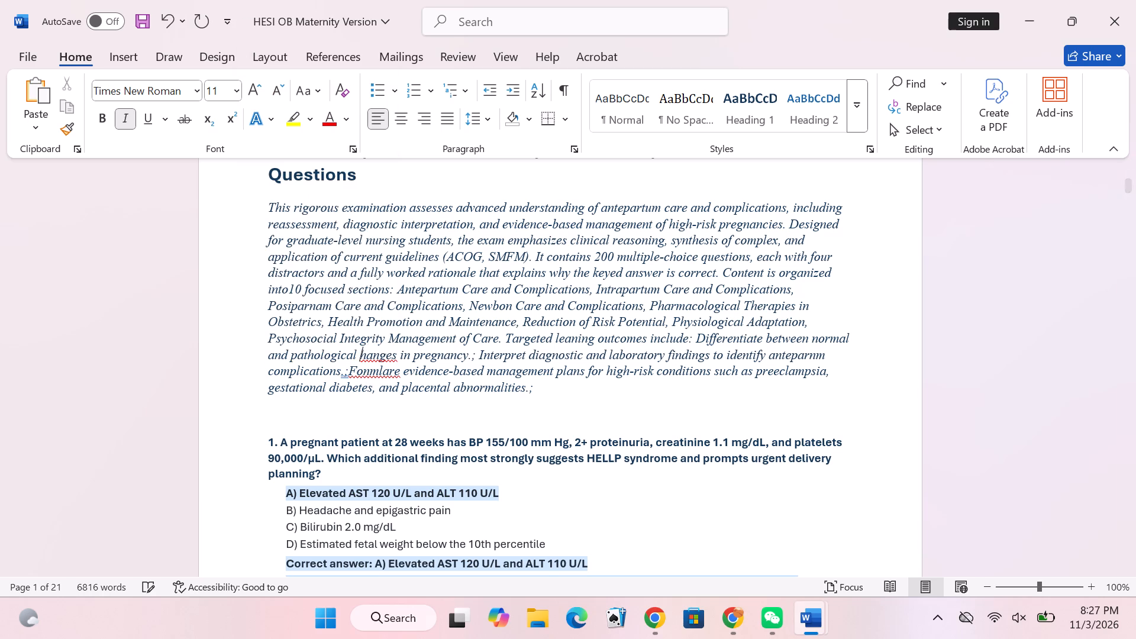
text(c)
Fix the flagged run-together text "complications.;Fonmlare" in the introduction using the suggestion "complications. Fonmlare".
right_click(374, 370)
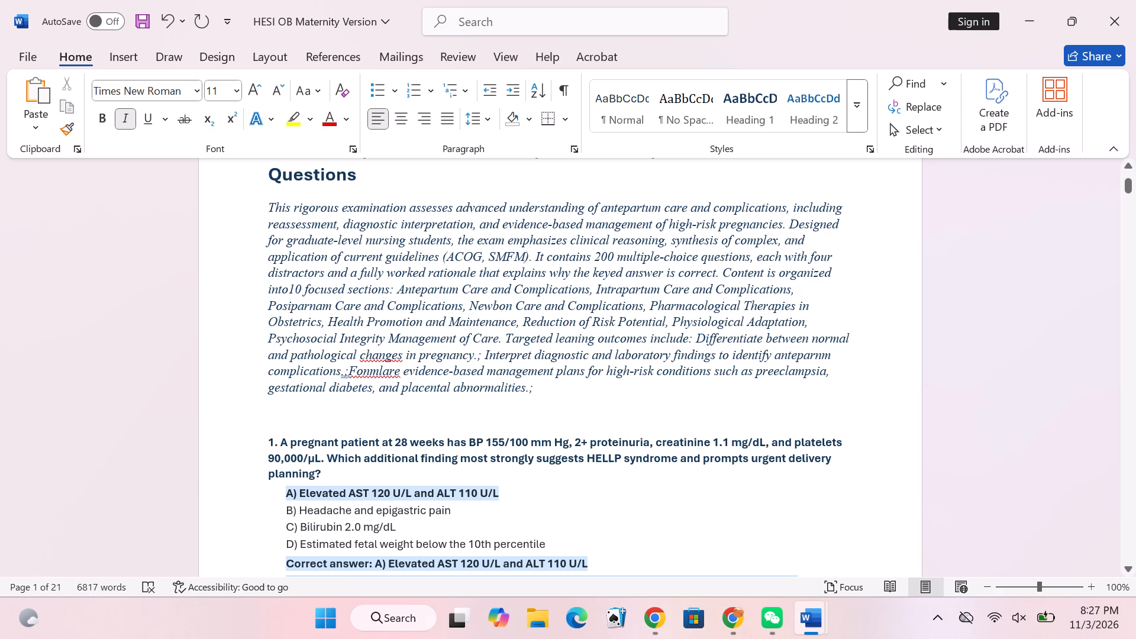
click(293, 307)
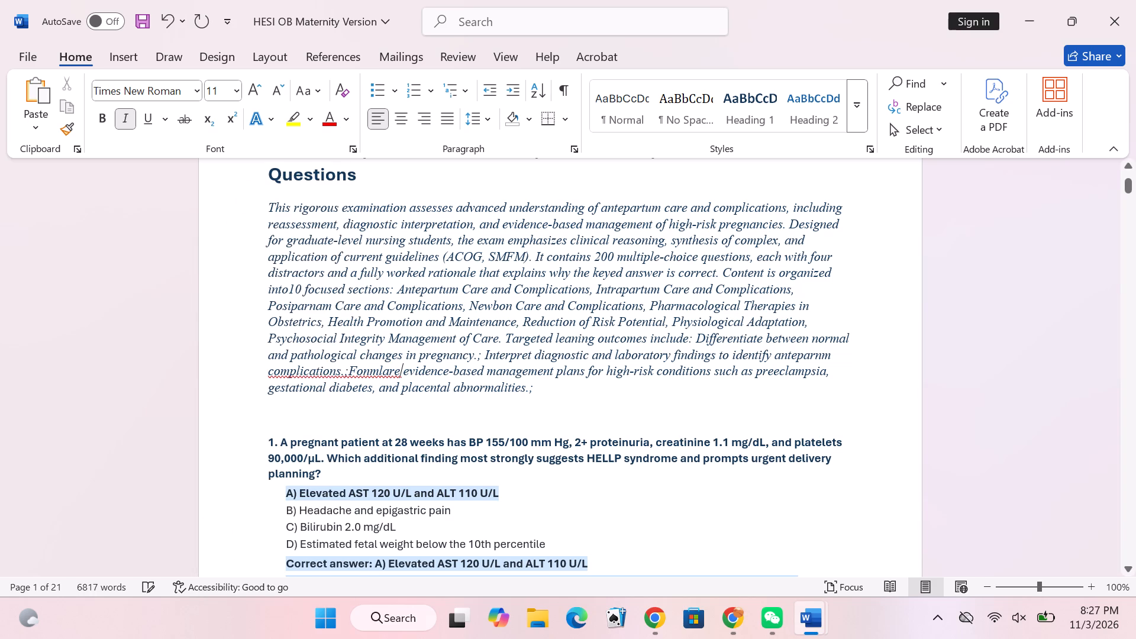
right_click(324, 370)
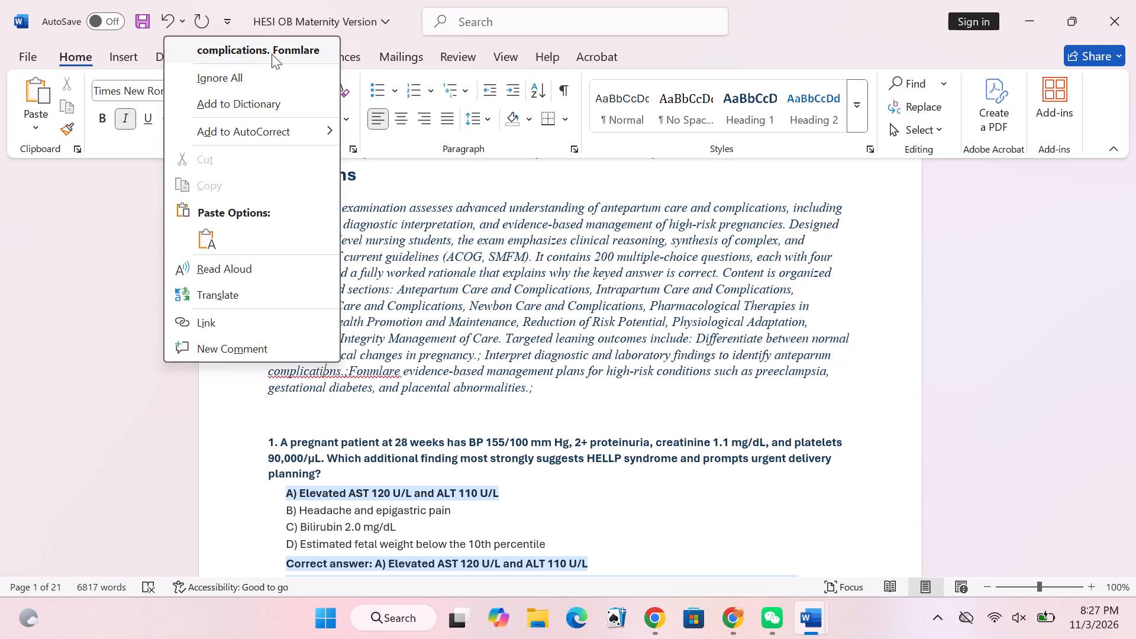
click(272, 49)
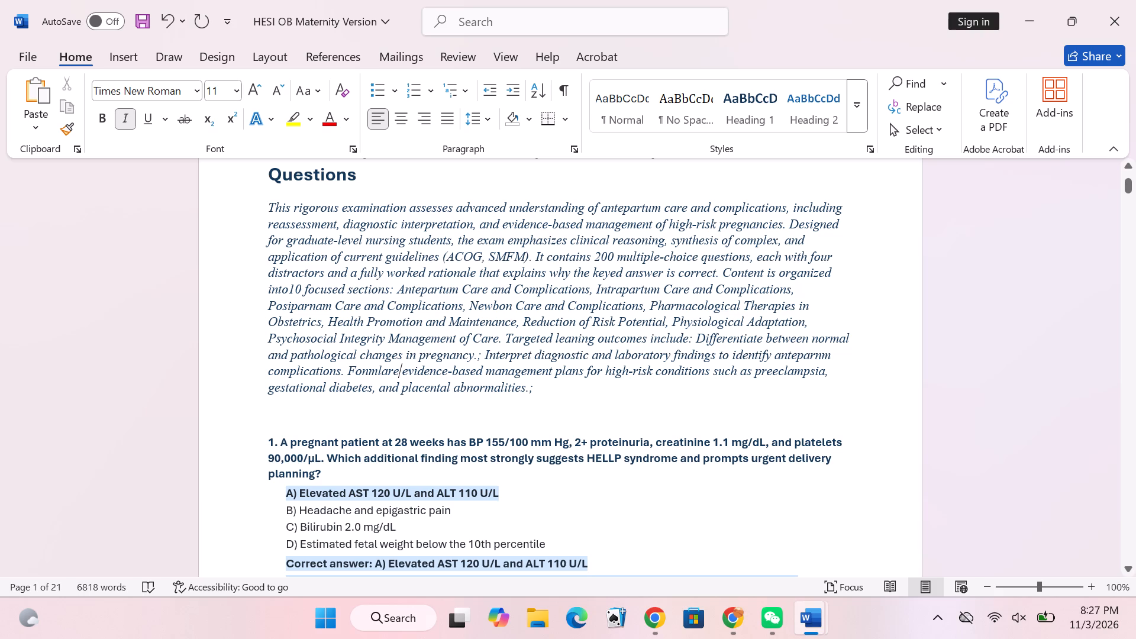
Delete the introduction's final sentence, from "Fonmlare evidence-based management plans" through "placental abnormalities.;".
drag(550, 393, 376, 385)
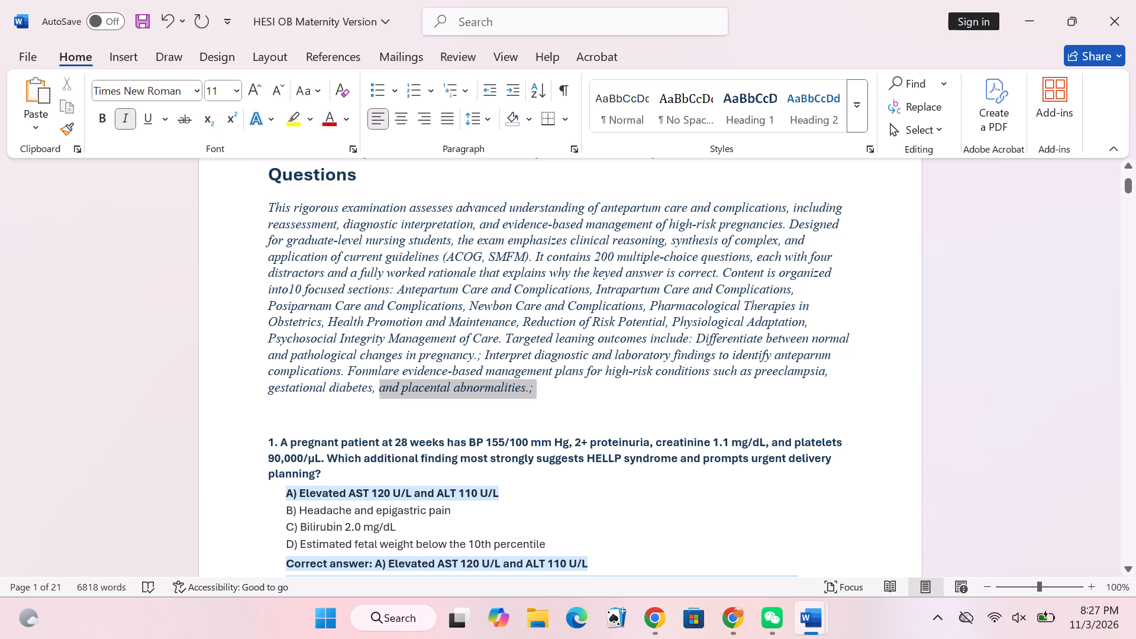
drag(376, 385, 351, 374)
key(BackSpace)
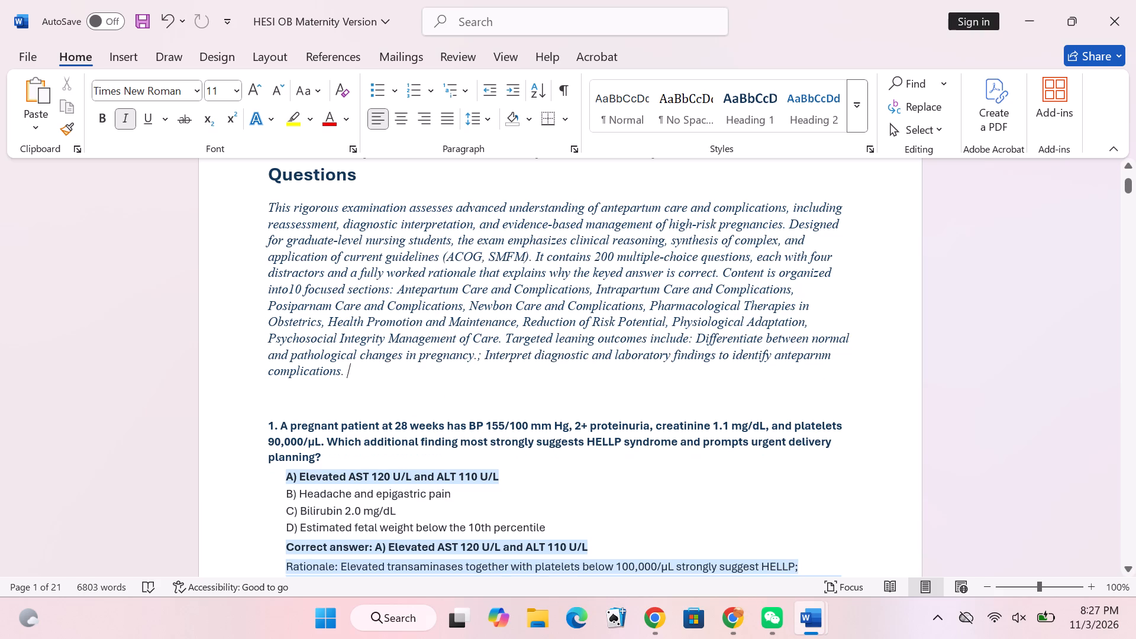
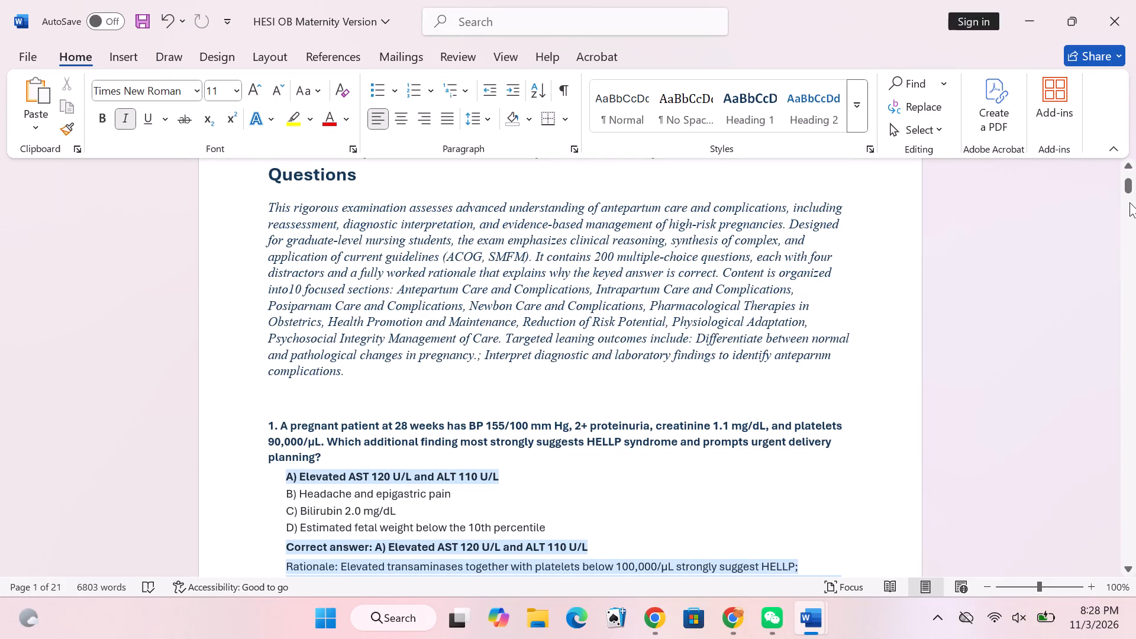
Delete the whole "Guidance references used for clinical clarifications" section at the document's end, from its heading through the NICE reference.
drag(1127, 187, 1102, 322)
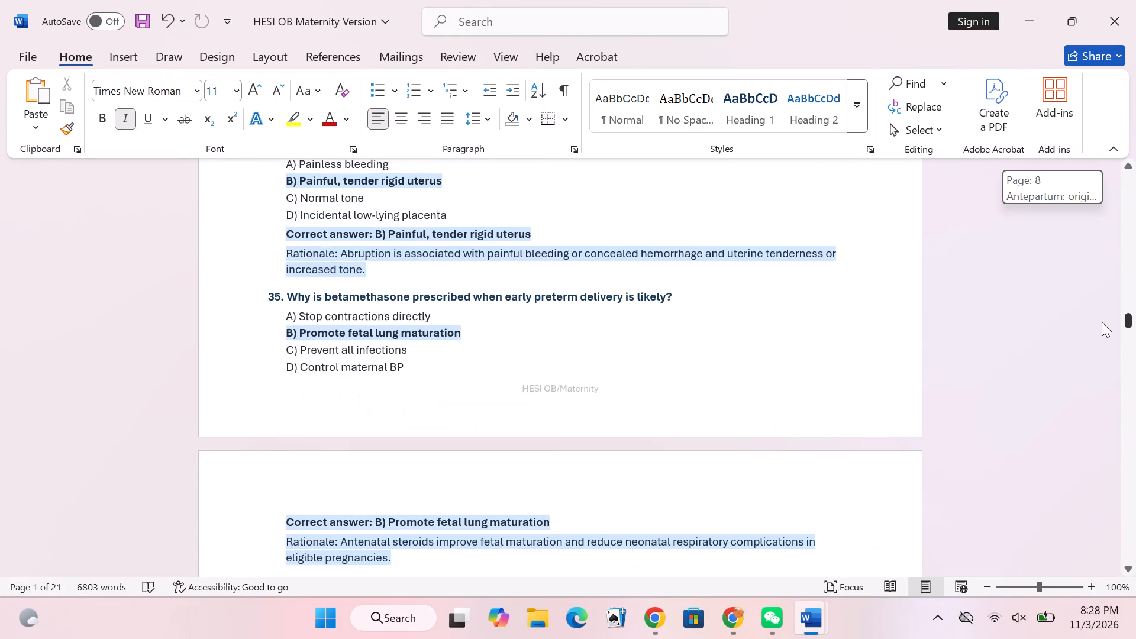
drag(1102, 322, 1058, 547)
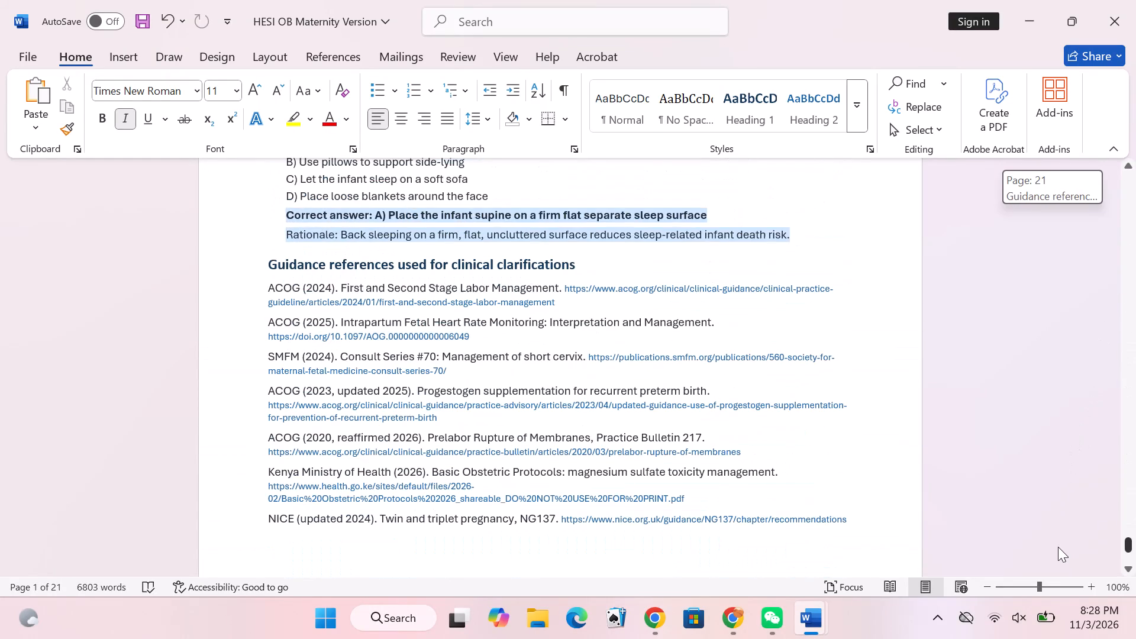
drag(1058, 547, 1057, 551)
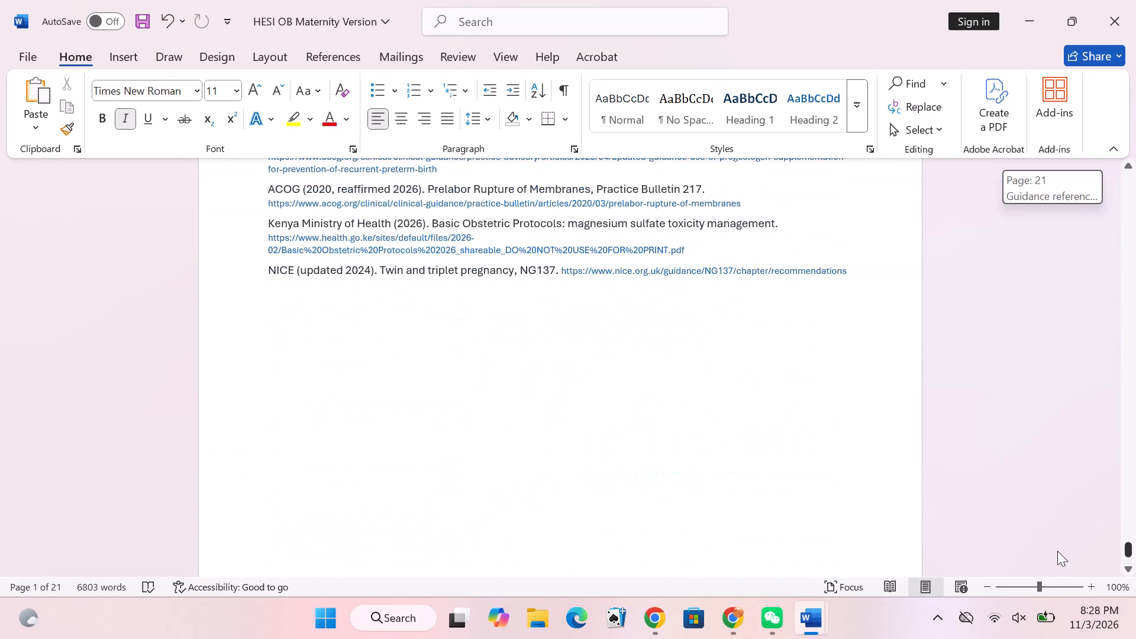
drag(1057, 551, 1057, 547)
drag(853, 468, 539, 336)
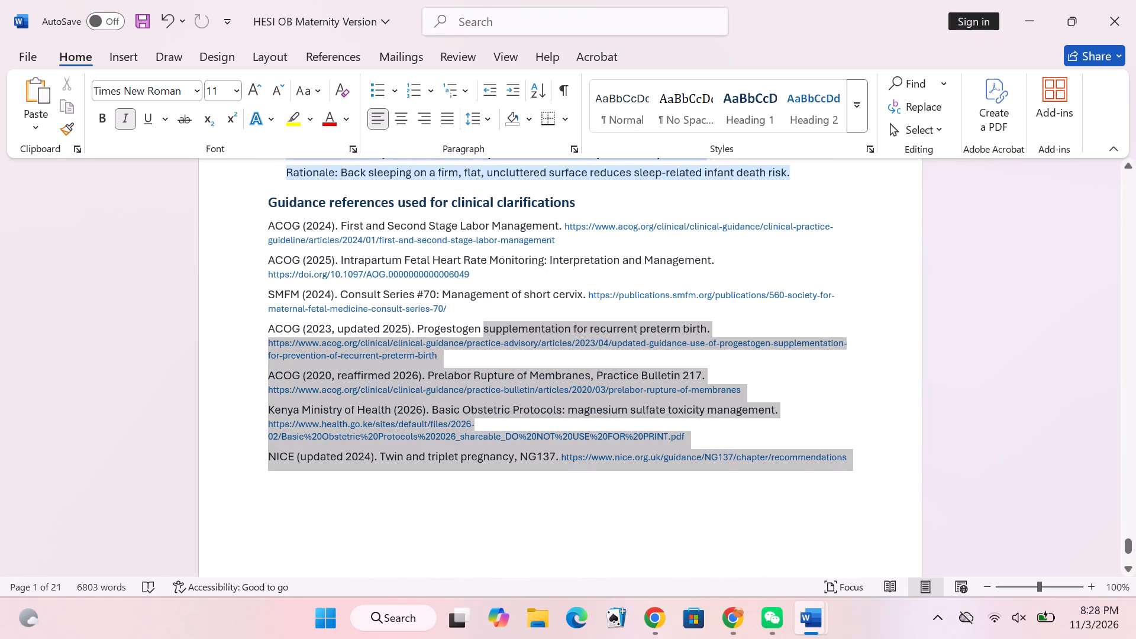
drag(539, 336, 280, 210)
key(BackSpace)
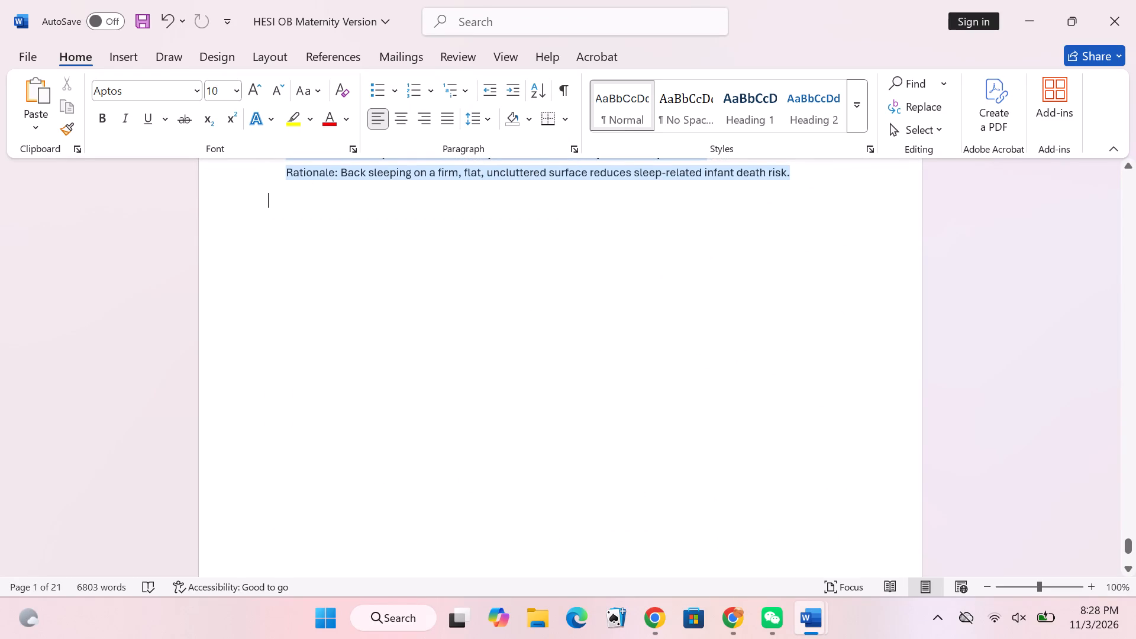
key(ctrl+a)
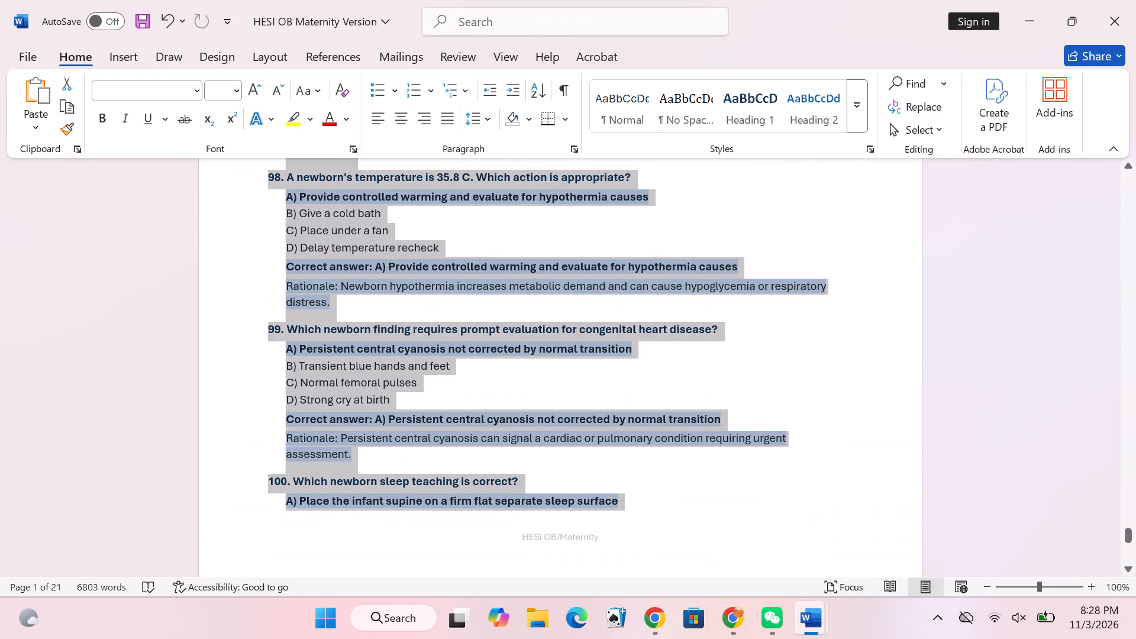
click(370, 274)
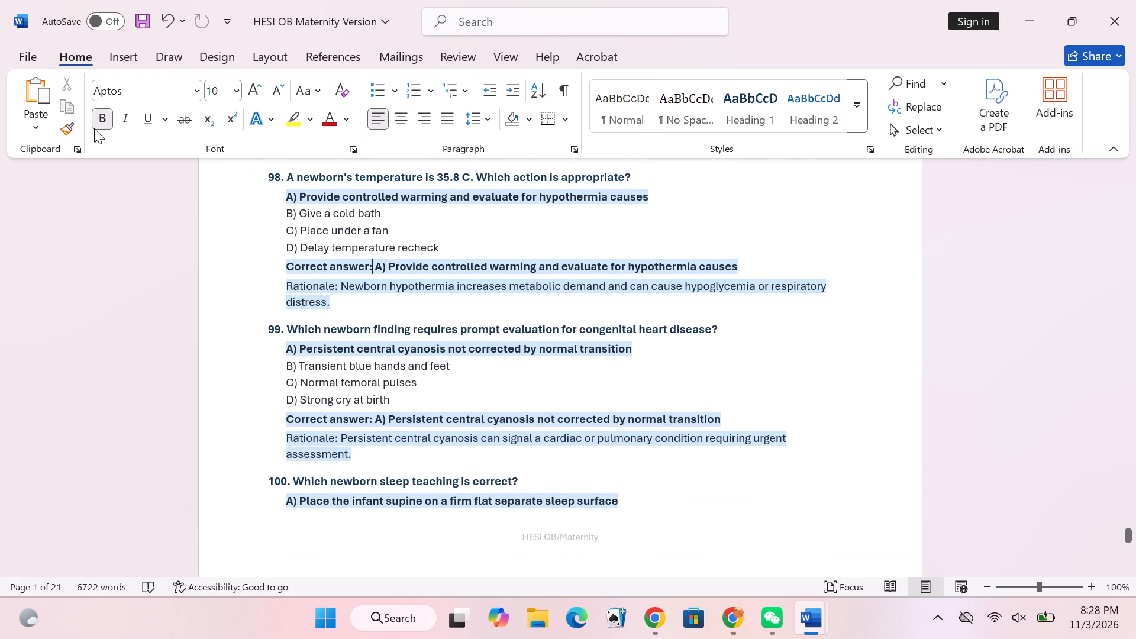
Save a PDF copy of the document to the Desktop under the name "HESI OB Maternity Version".
click(30, 49)
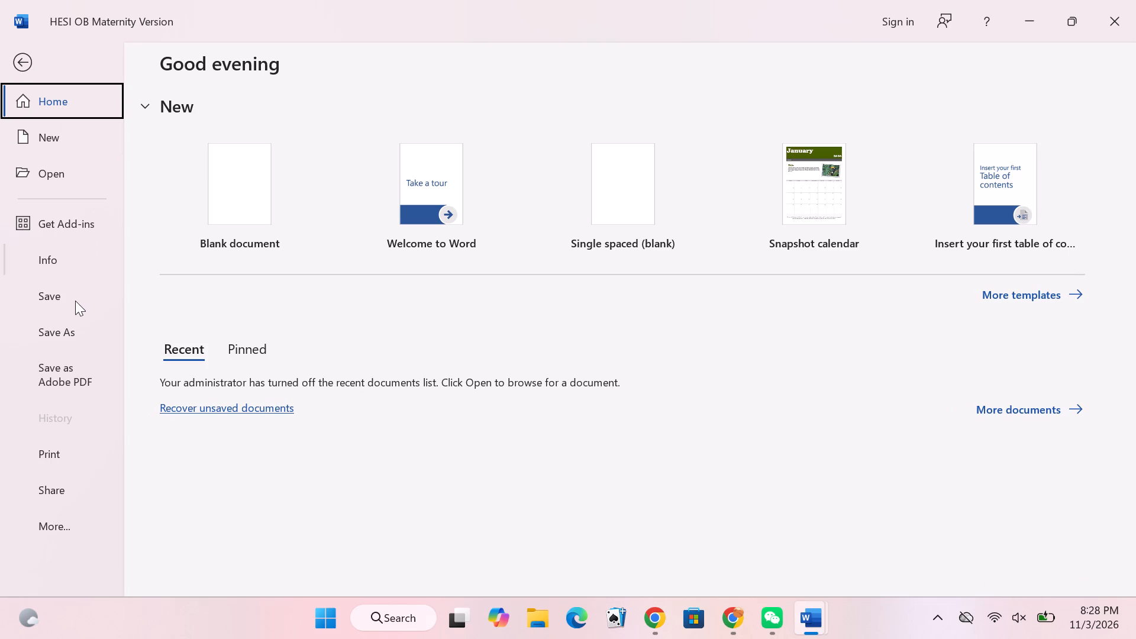
click(67, 328)
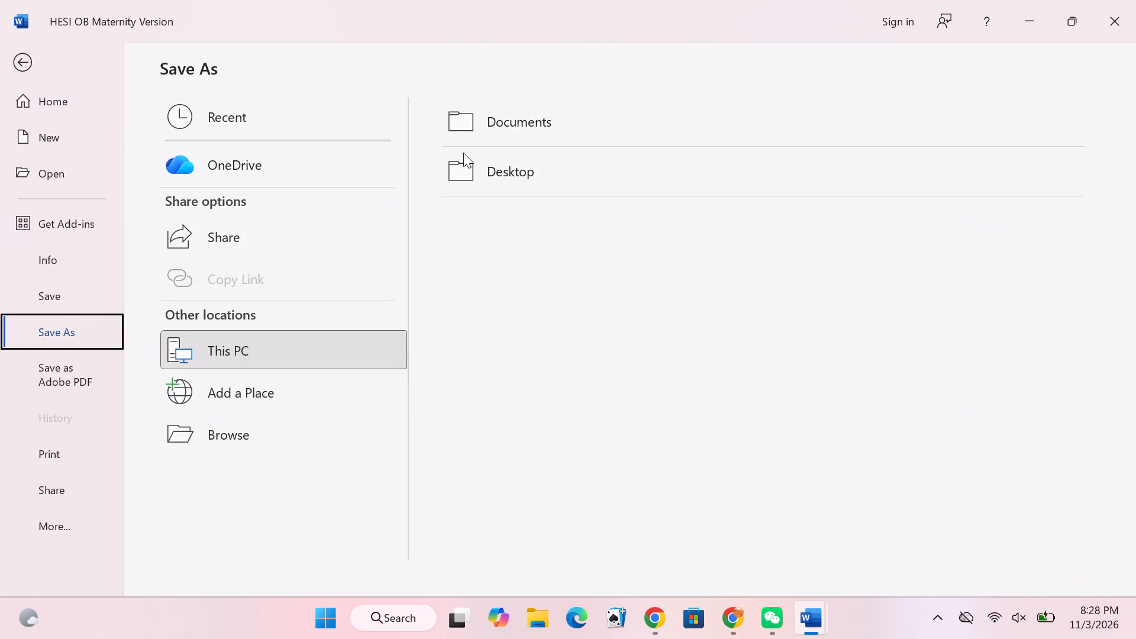
click(513, 170)
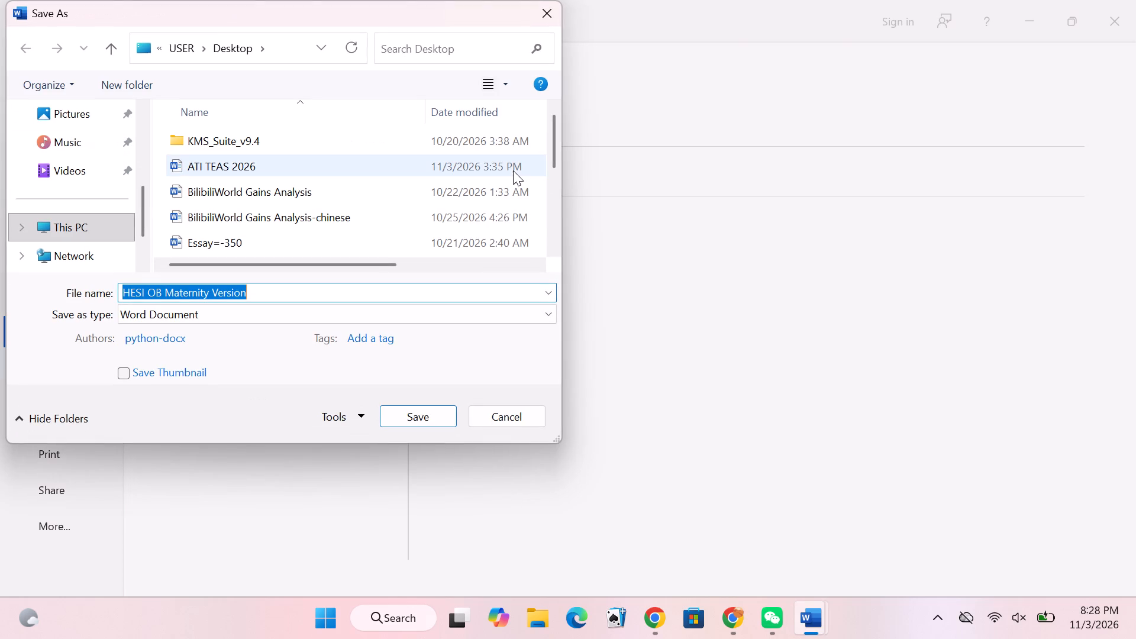
click(198, 319)
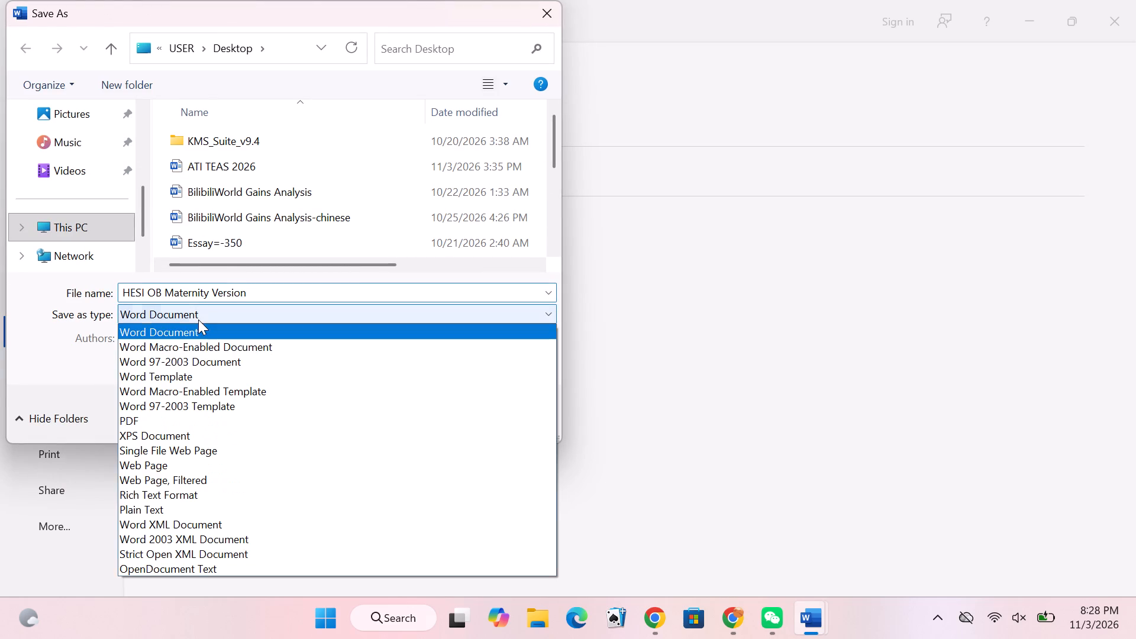
click(160, 421)
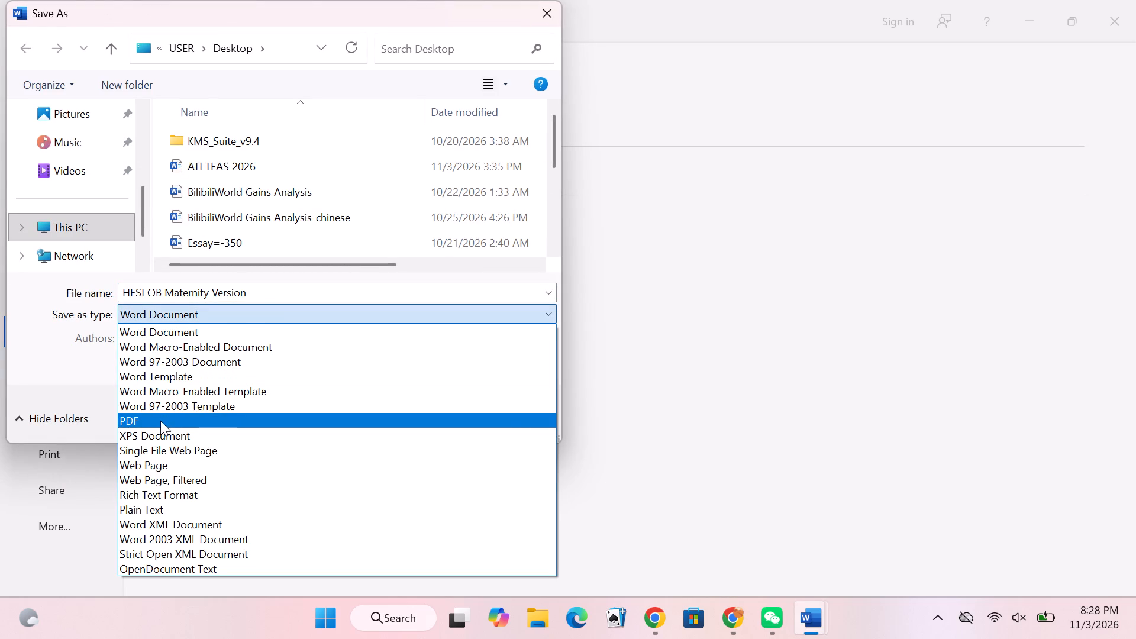
double_click(145, 112)
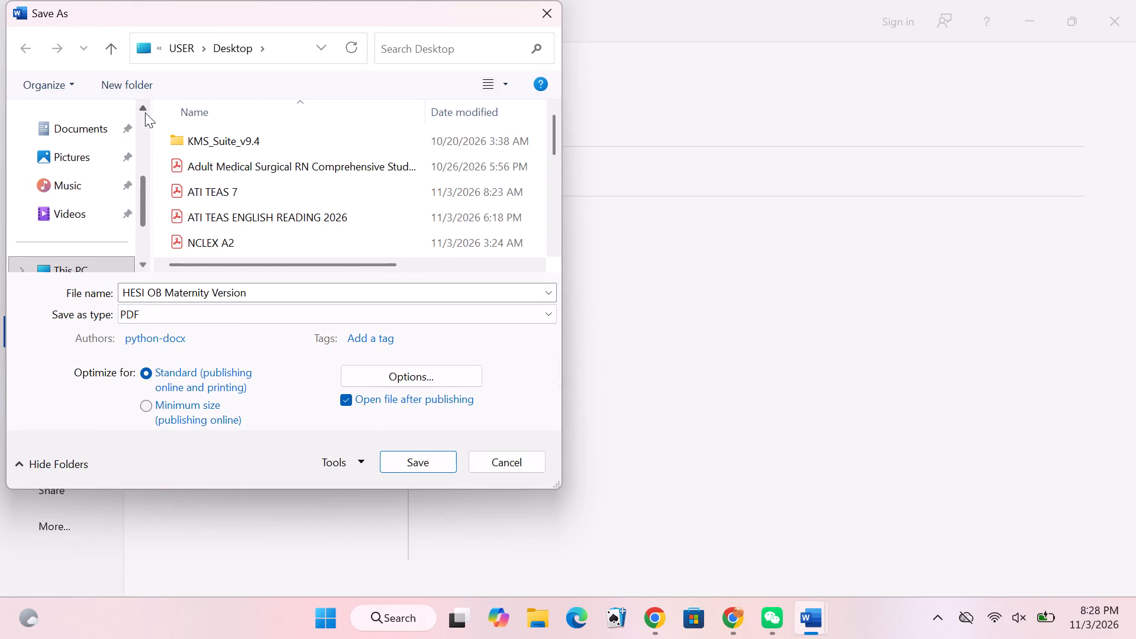
double_click(145, 112)
click(98, 171)
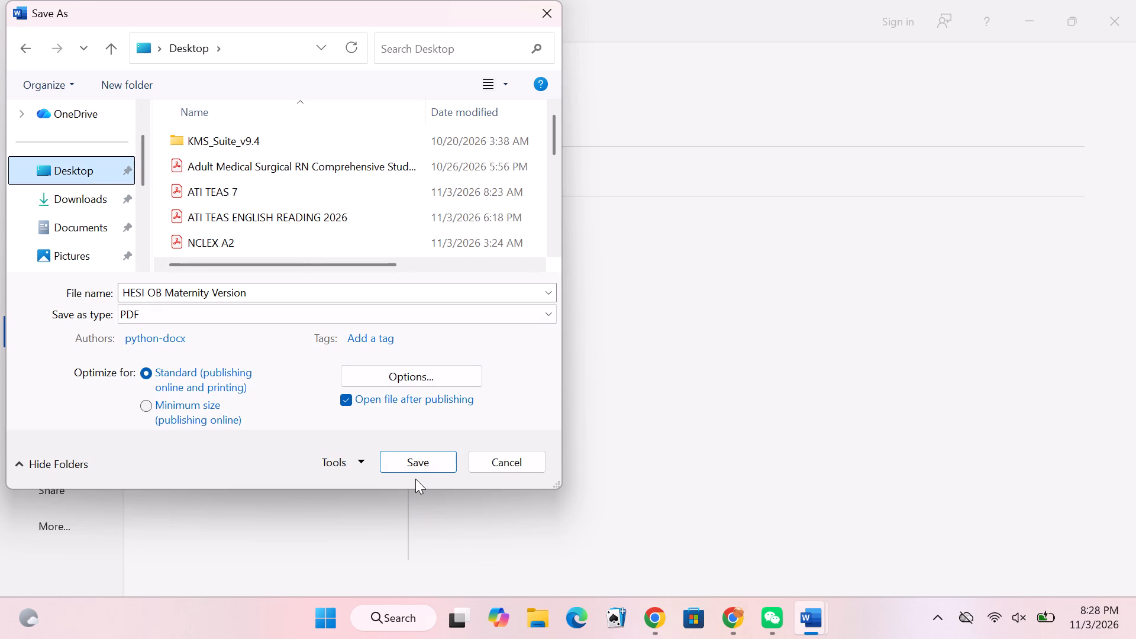
click(422, 464)
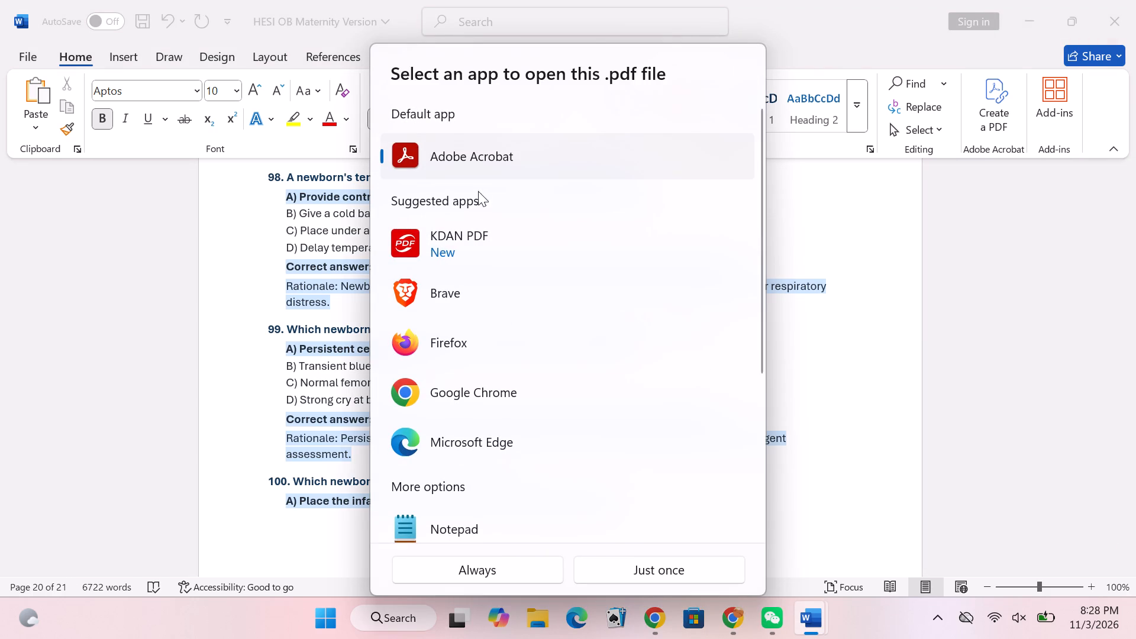
Choose Adobe Acrobat to open the published PDF just this once.
click(482, 162)
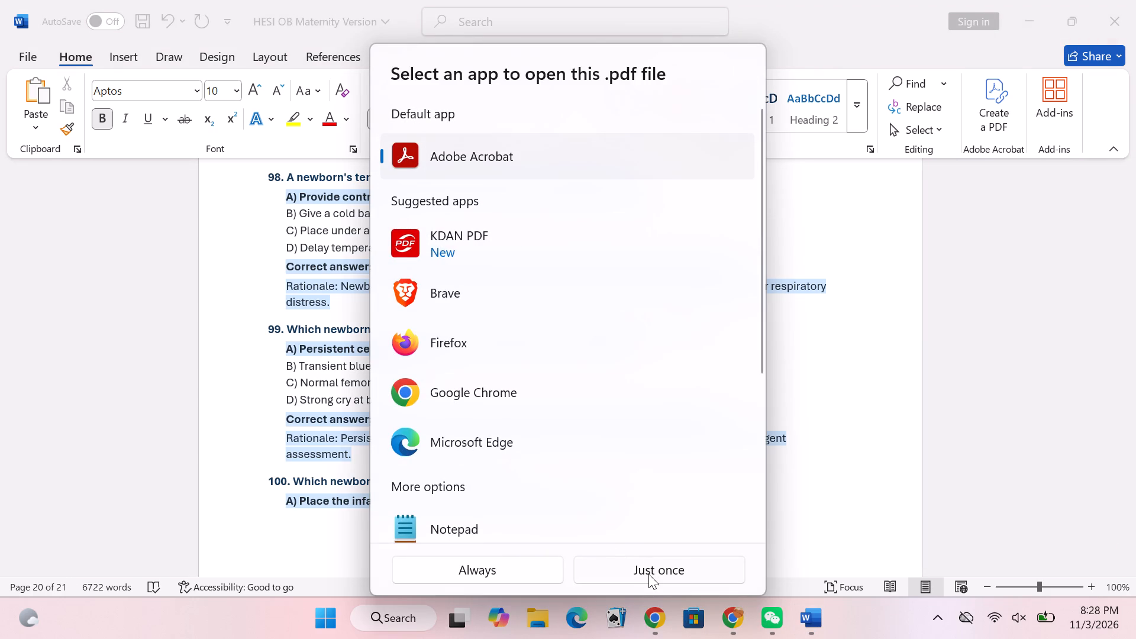
click(648, 574)
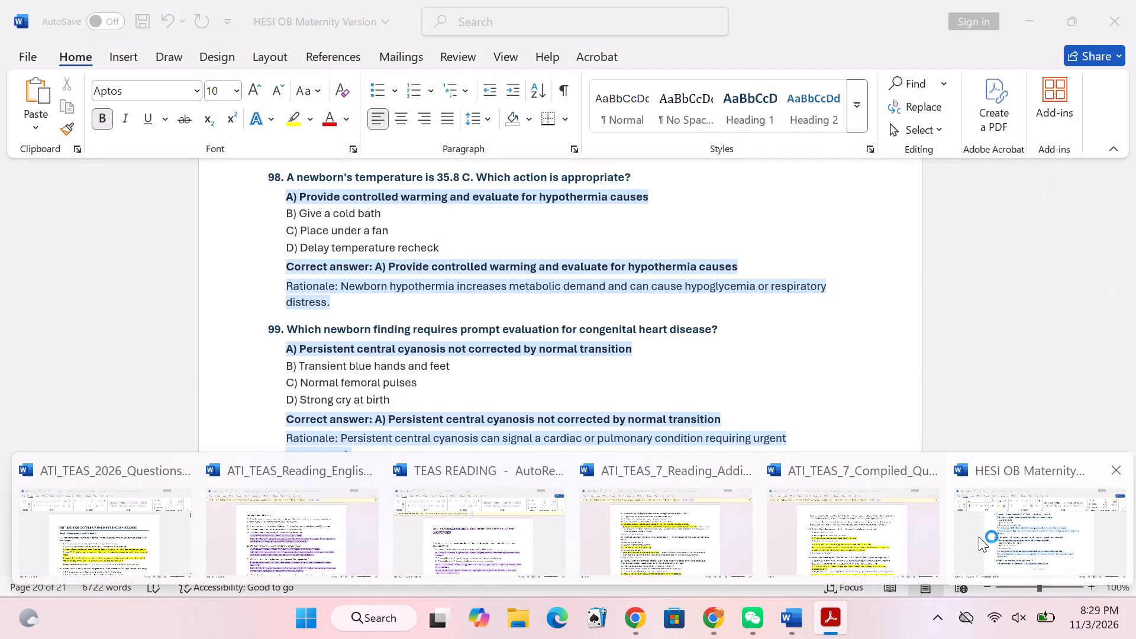
Return to the HESI OB Maternity document in Word and delete the title's ending, from "HESIEXAMPREP WITH COMPLETE" through "200 Questions".
click(979, 537)
drag(1126, 533, 1099, 217)
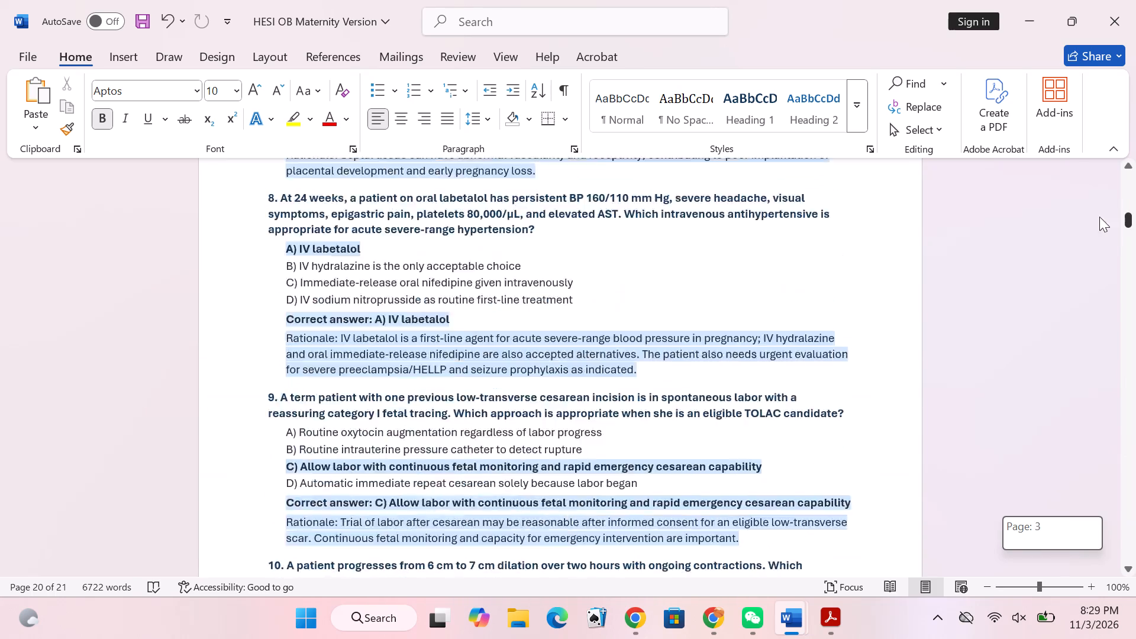
drag(1099, 217, 1096, 170)
scroll(1108, 164, left, 1)
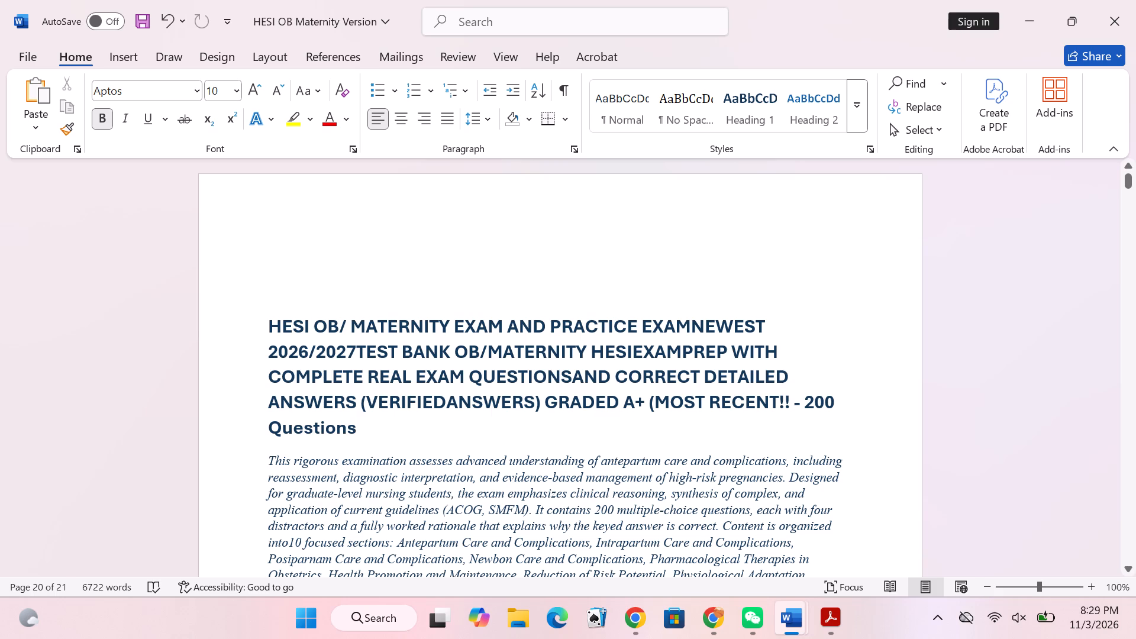
drag(596, 344, 499, 434)
key(BackSpace)
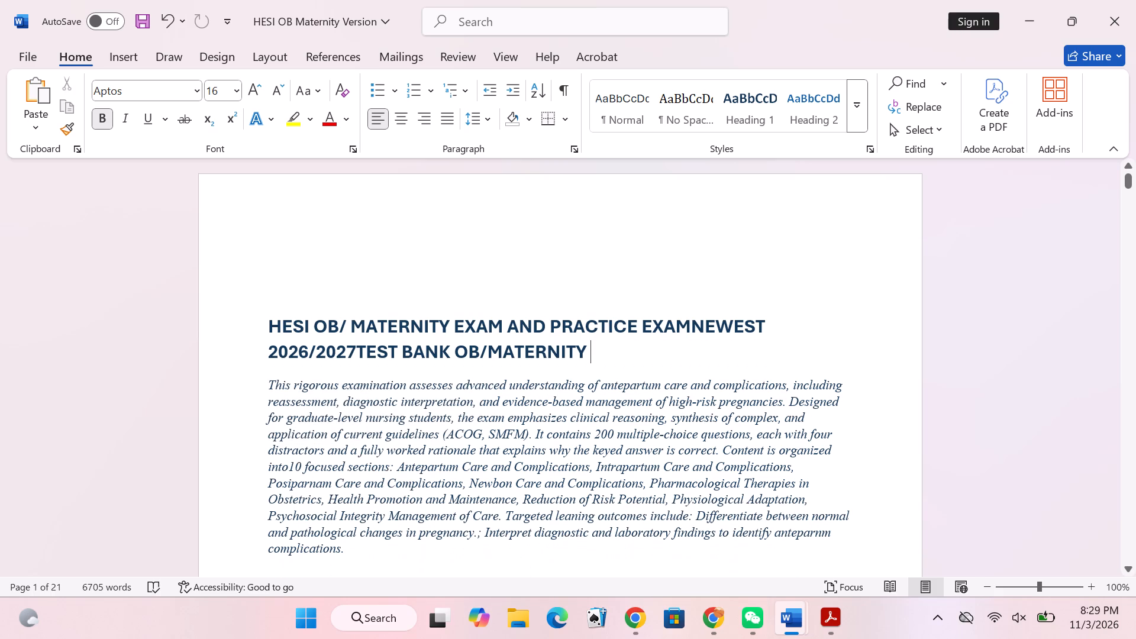
Start a Save As of the document with the shortened title.
click(31, 64)
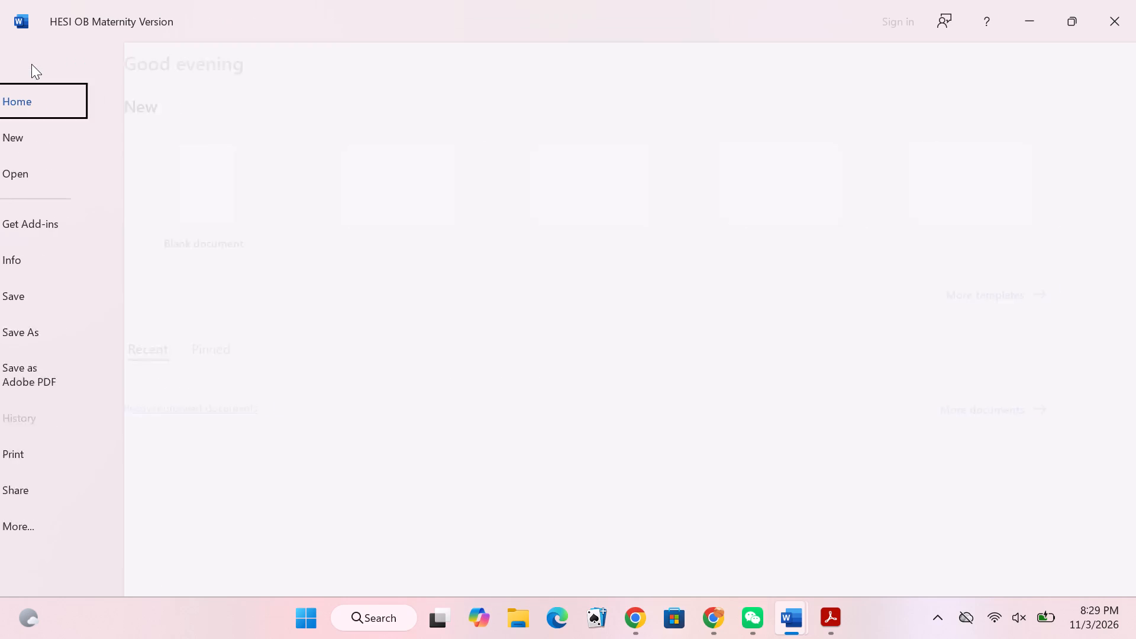
click(62, 328)
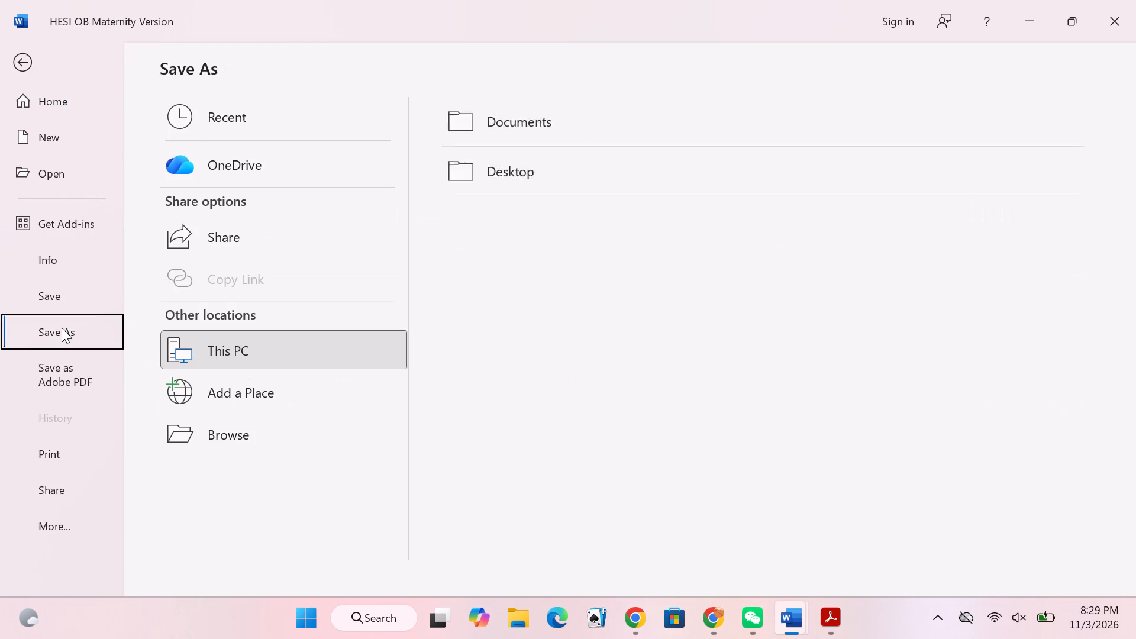